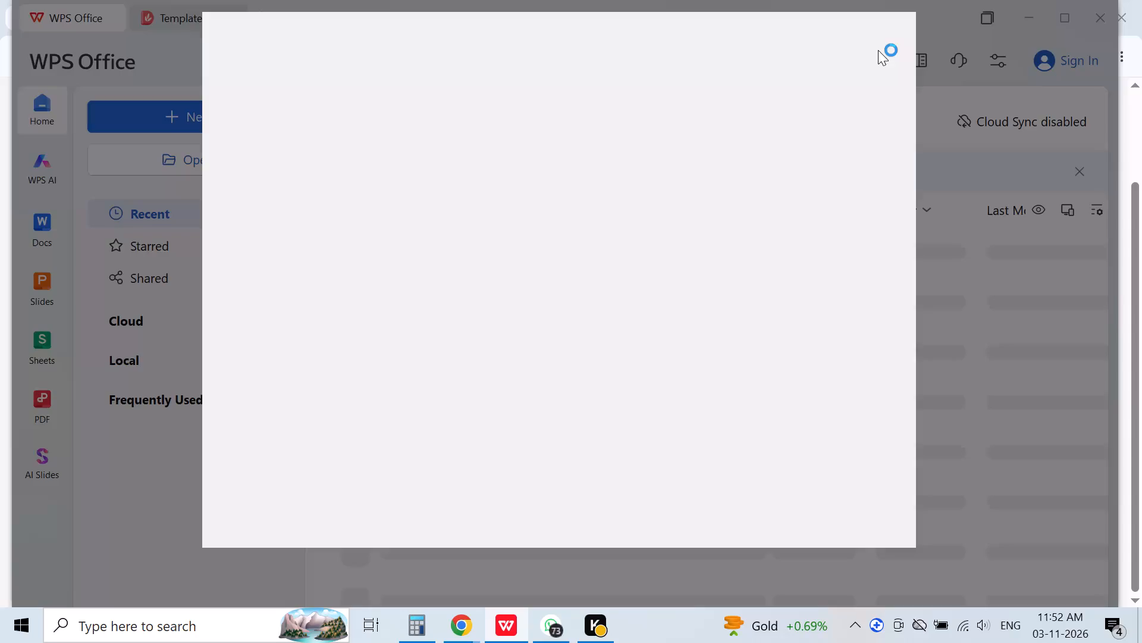
Dismiss the sign-in prompts and the welcome dialog without signing in.
left_click(898, 29)
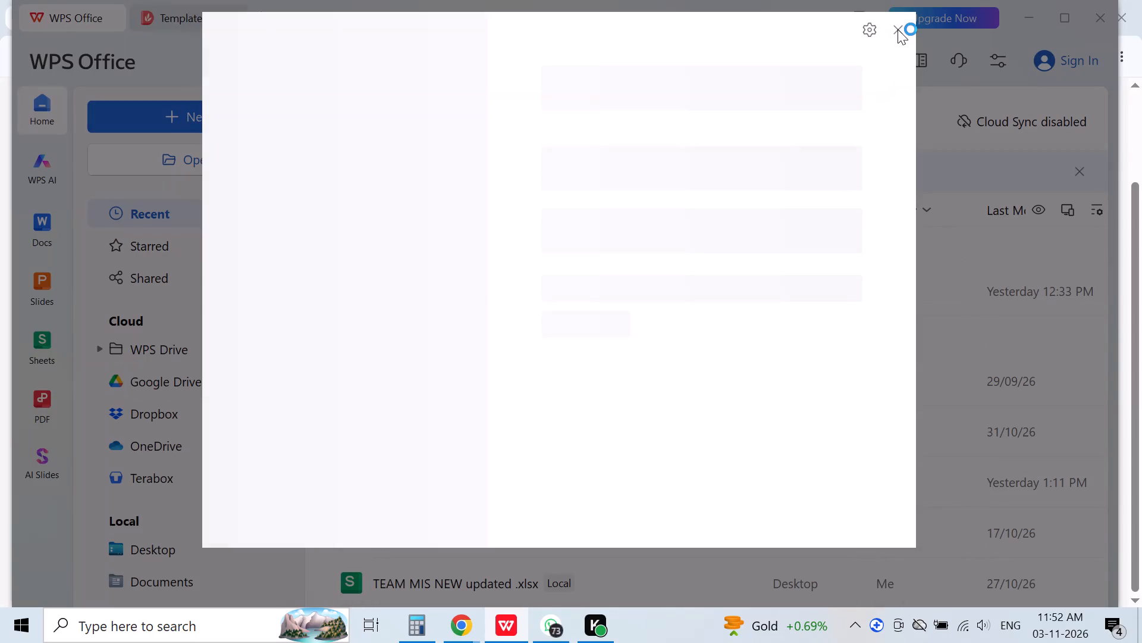
triple_click(898, 29)
left_click(898, 29)
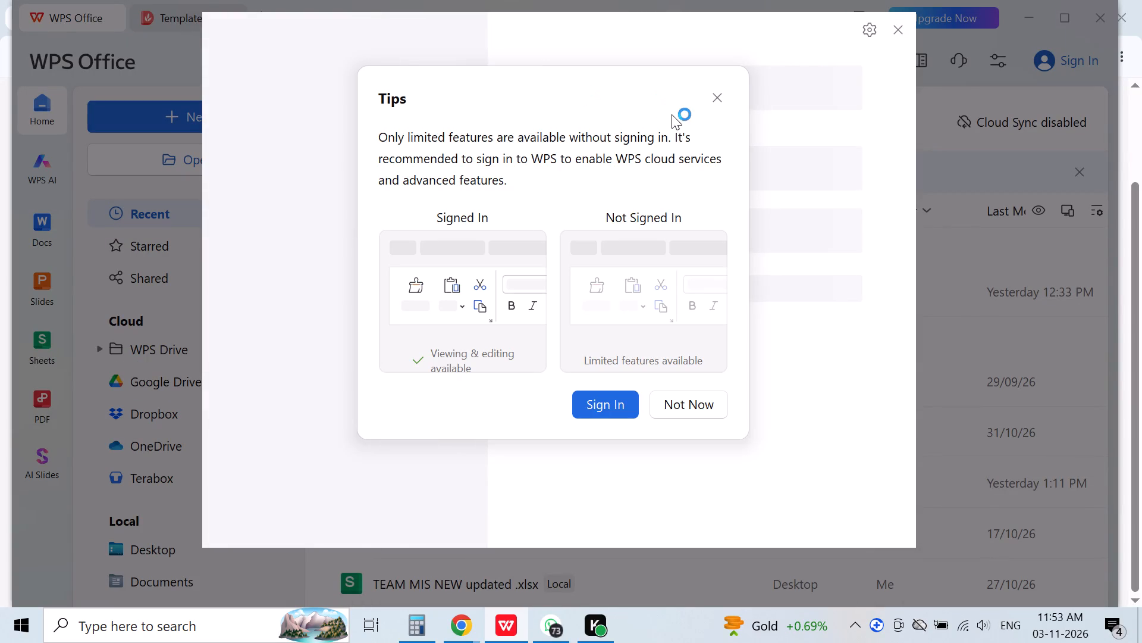
left_click(686, 402)
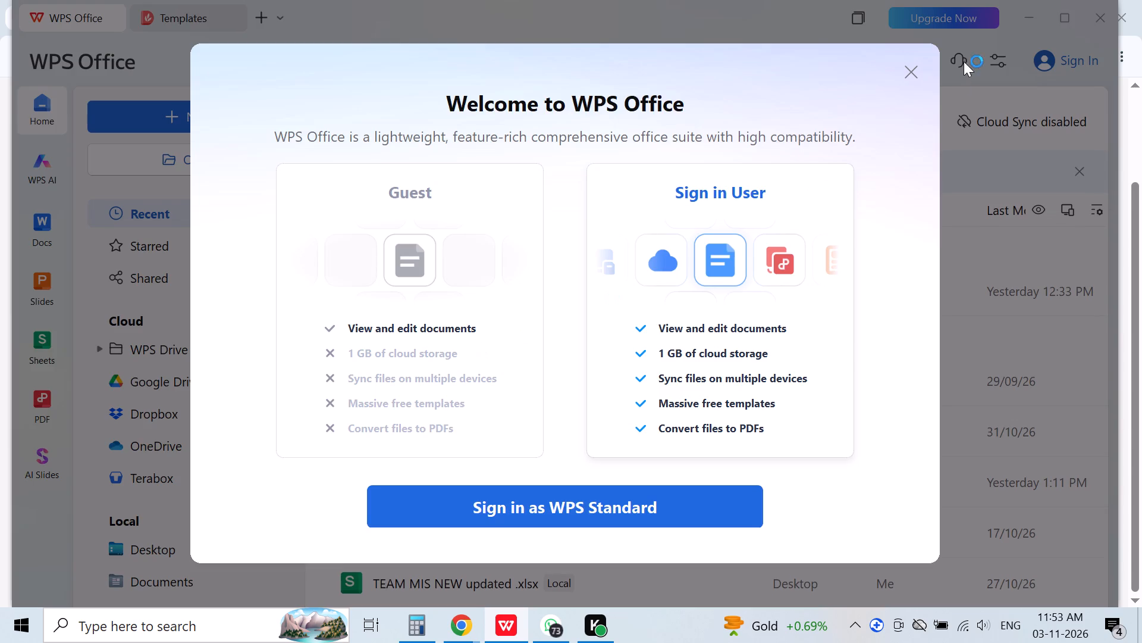
left_click(908, 74)
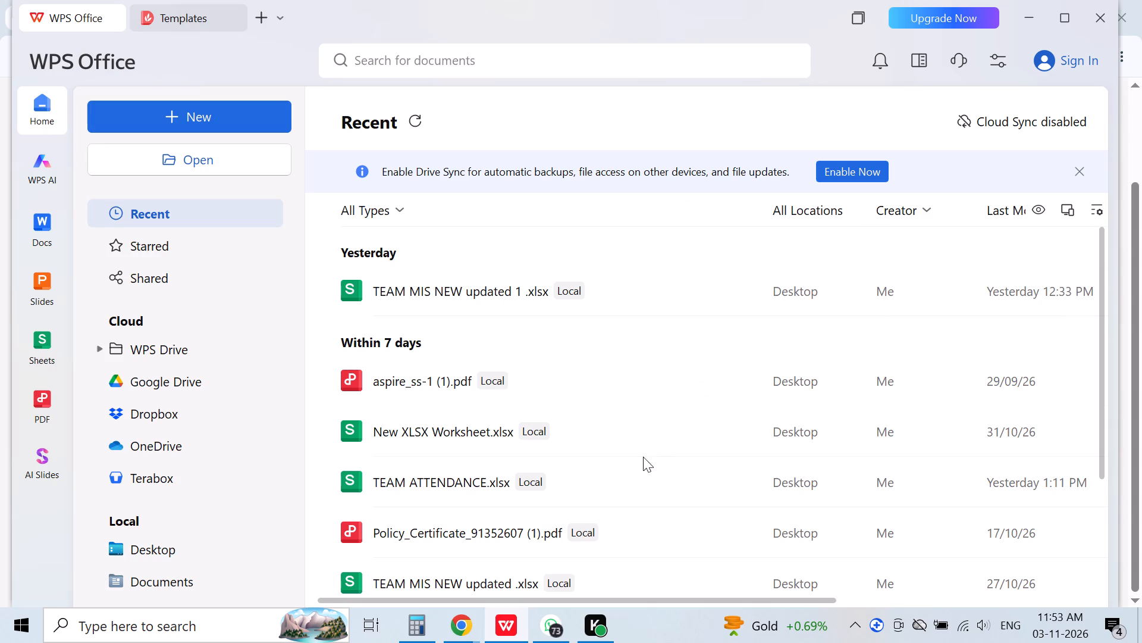
Open the recent workbook Star_Health_Flexi_Super_Star_Benefits.xlsx.
scroll(480, 528, "down", 3)
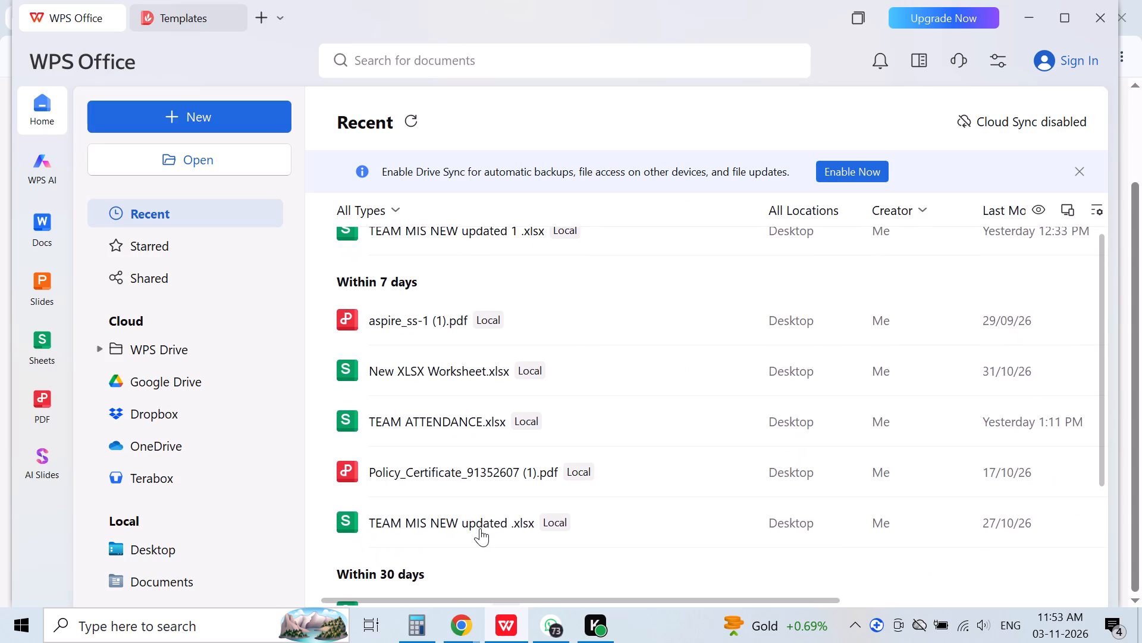
scroll(480, 528, "down", 3)
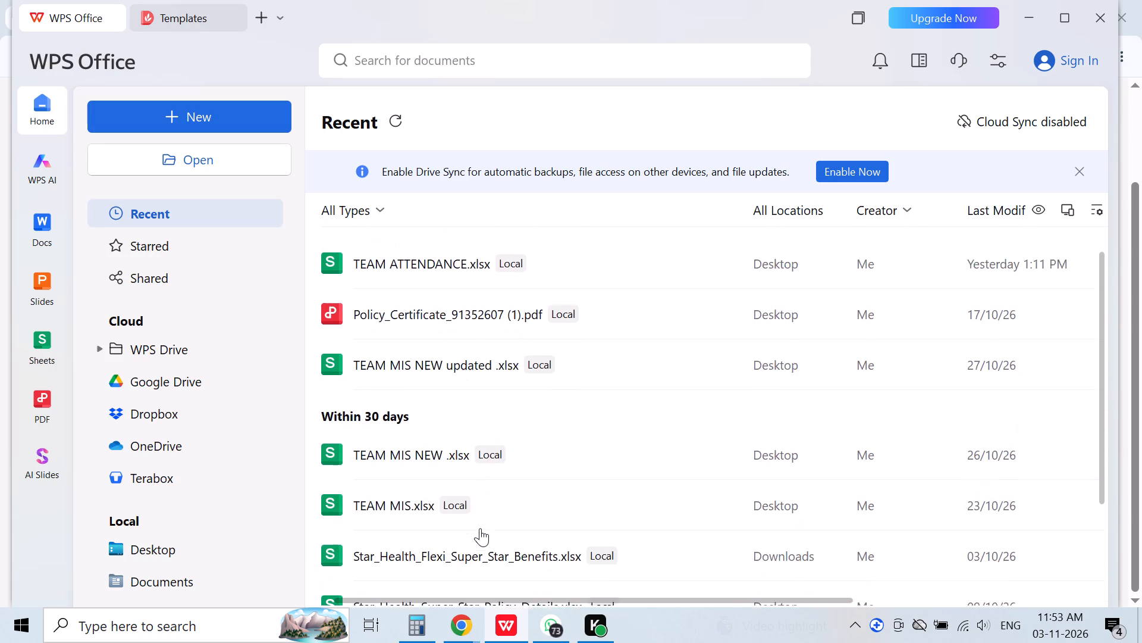
scroll(480, 528, "down", 3)
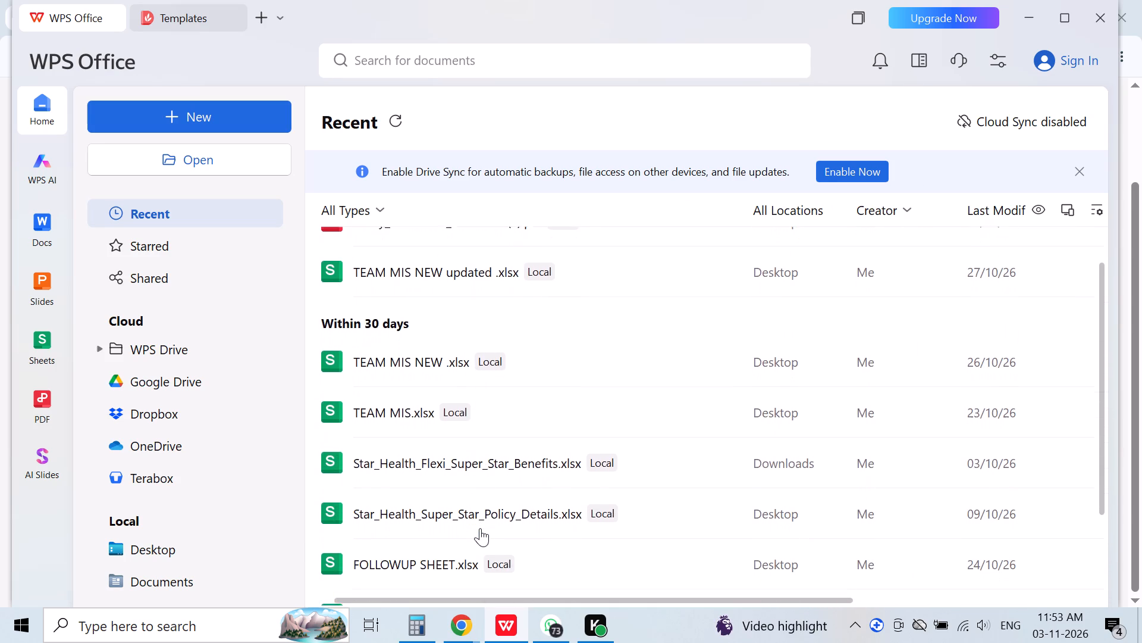
scroll(480, 528, "down", 1)
double_click(484, 442)
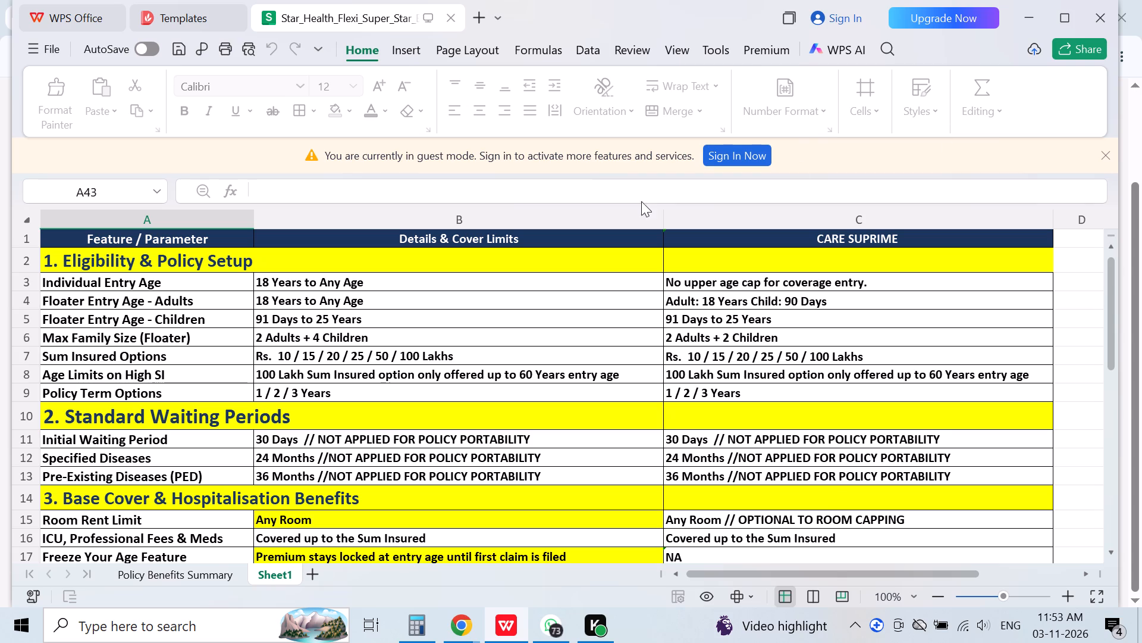
Replace the Room Rent Limit entry in the CARE SUPRIME column with "SINGLE PRIVATE AC ROOM".
left_click(733, 278)
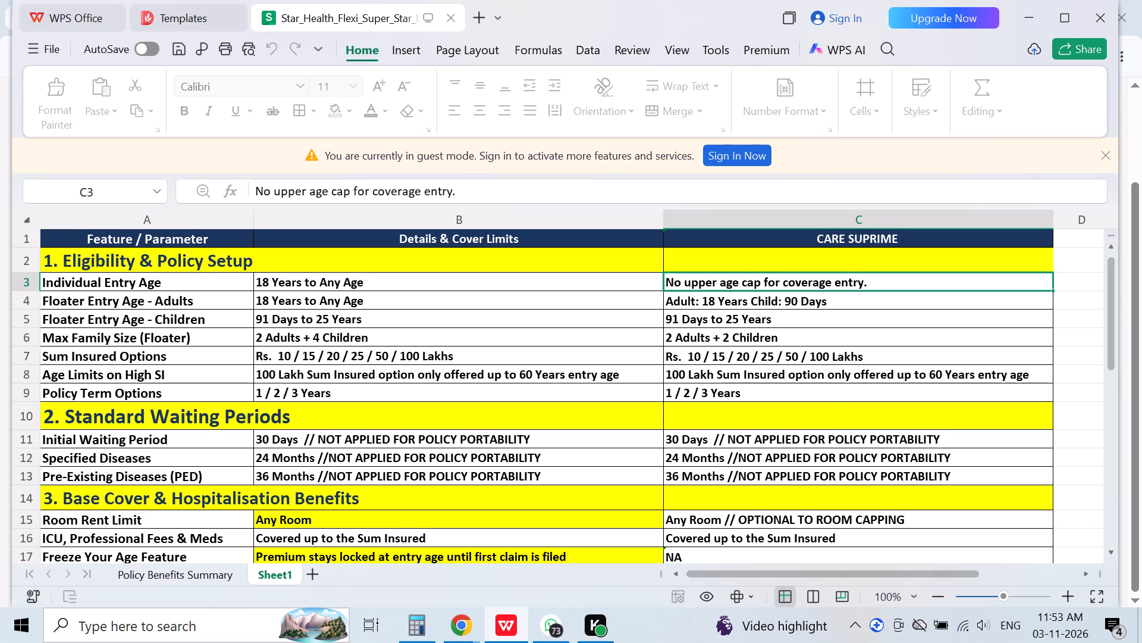
scroll(734, 279, "down", 1)
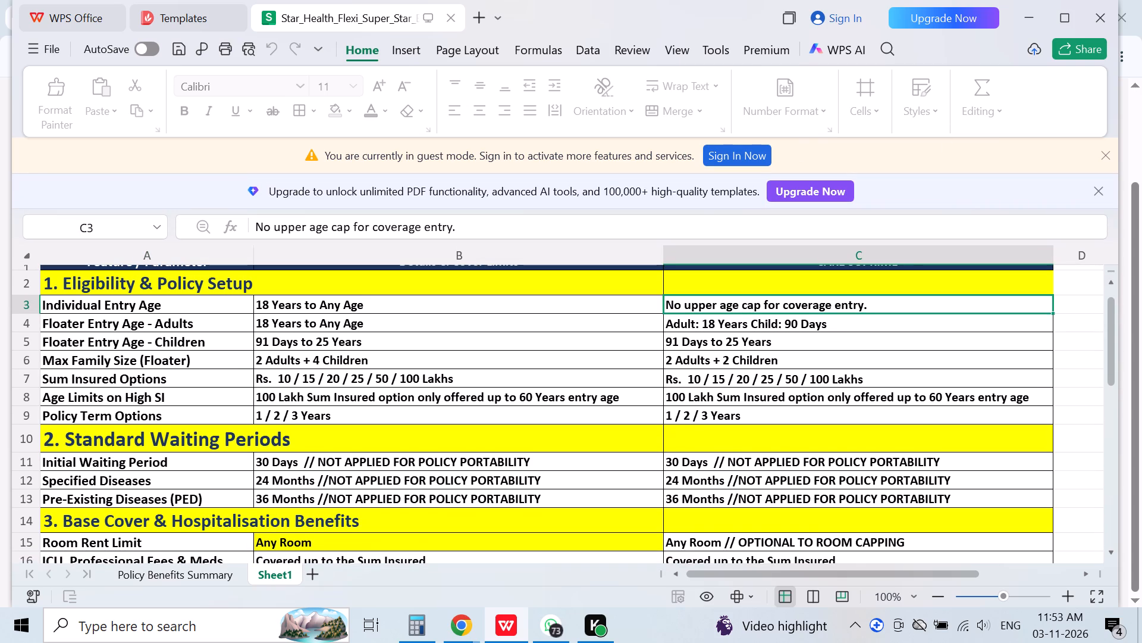
scroll(701, 392, "down", 4)
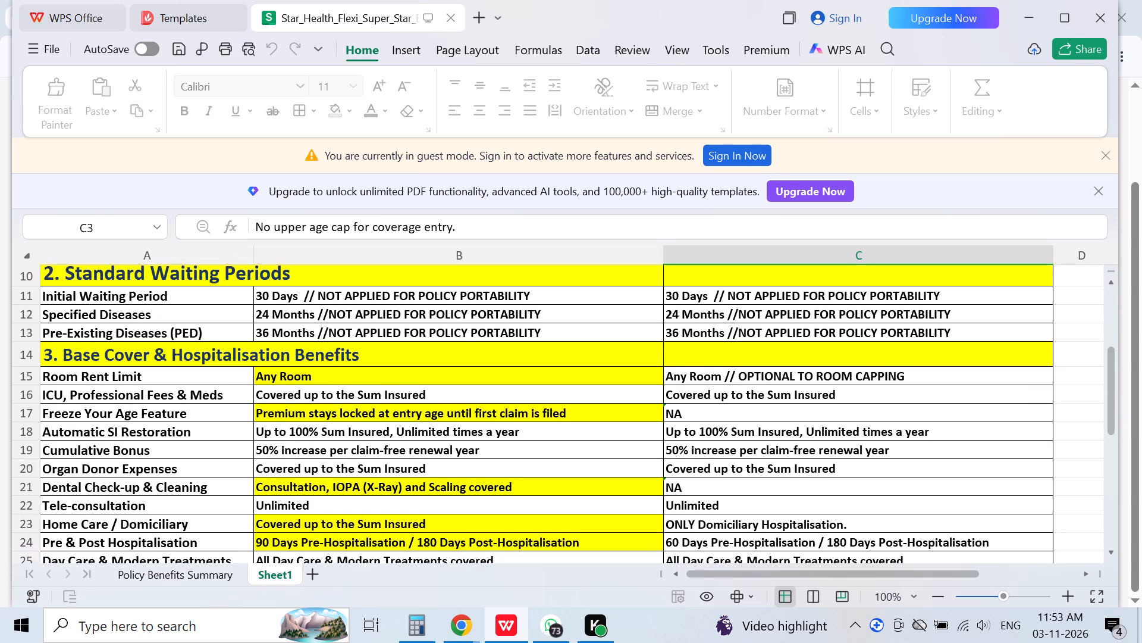
scroll(701, 392, "down", 2)
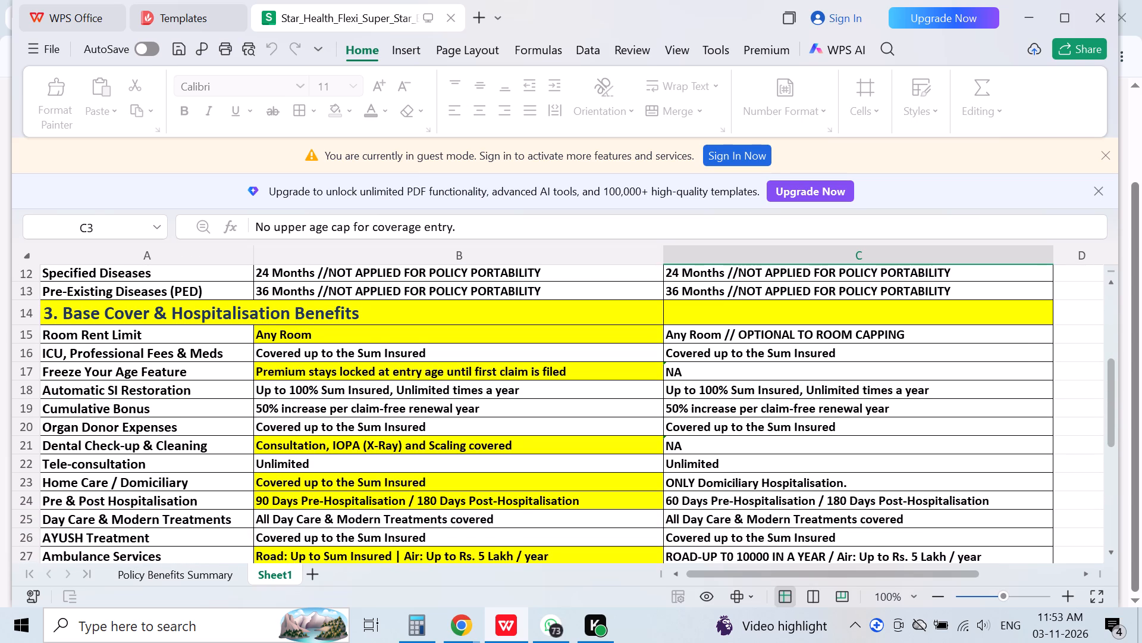
left_click(817, 333)
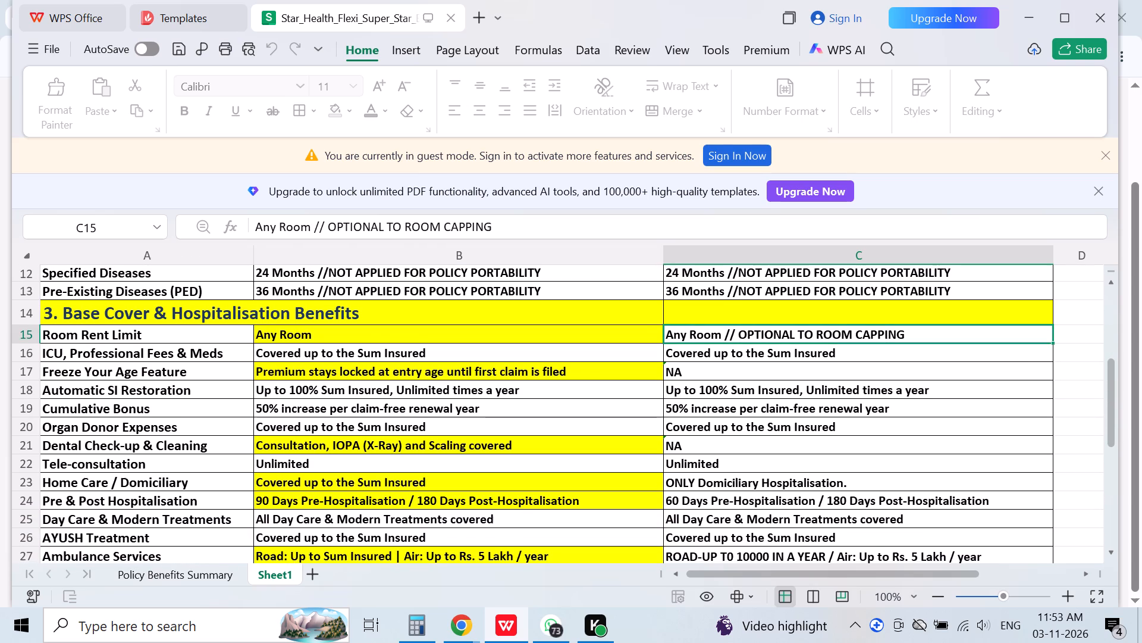
key("BackSpace")
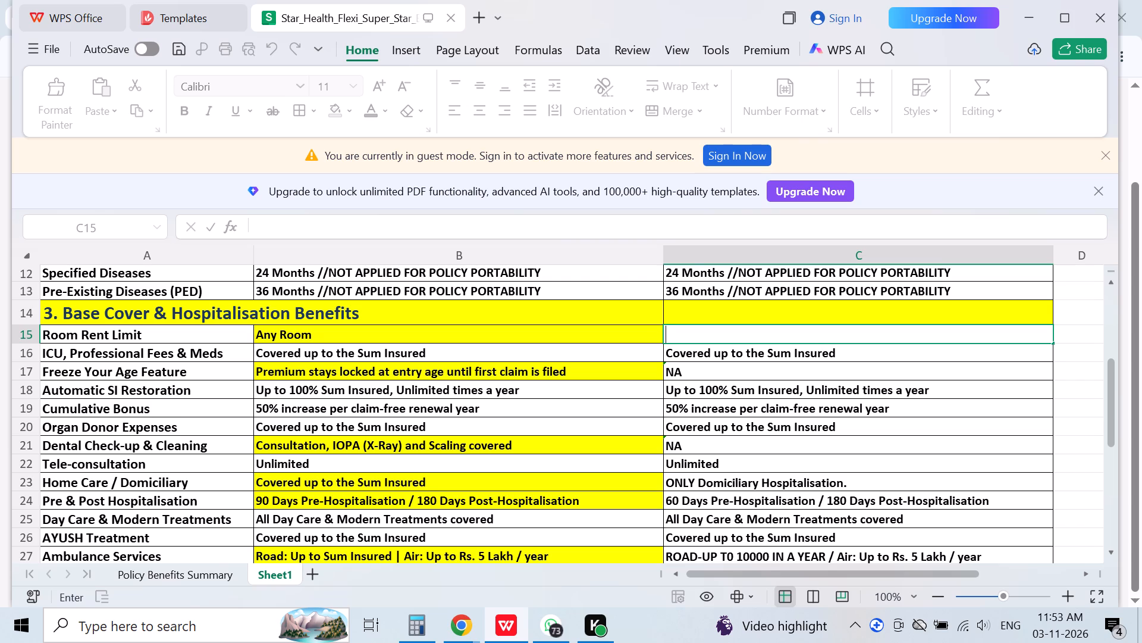
type("SINGLE PRIVATE S")
key("BackSpace")
type("AC ROOM")
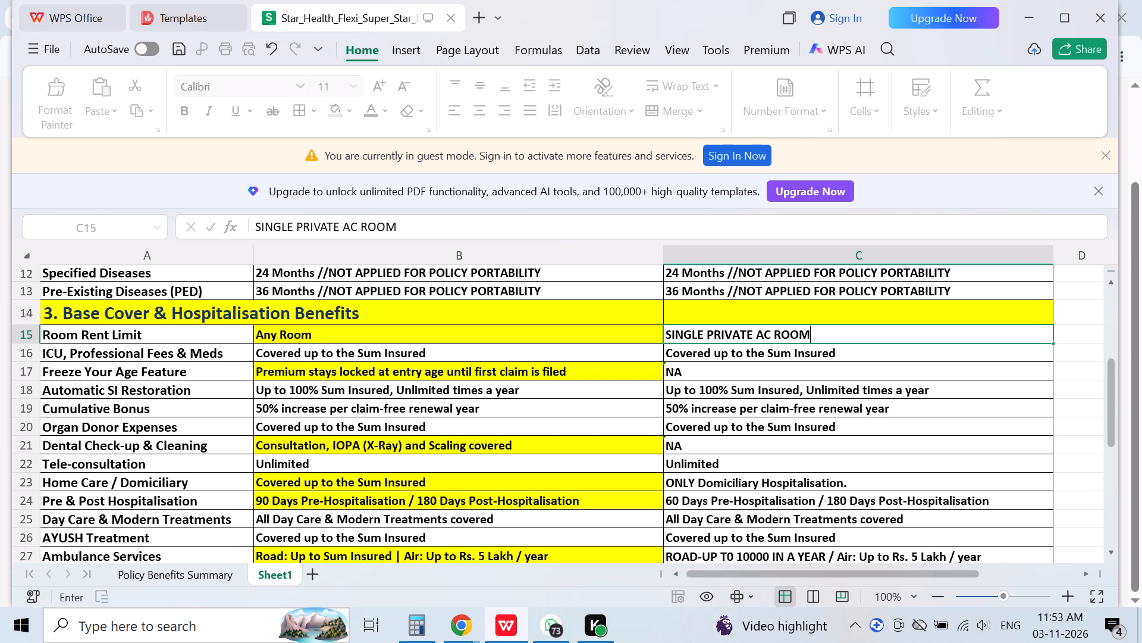
left_click(768, 349)
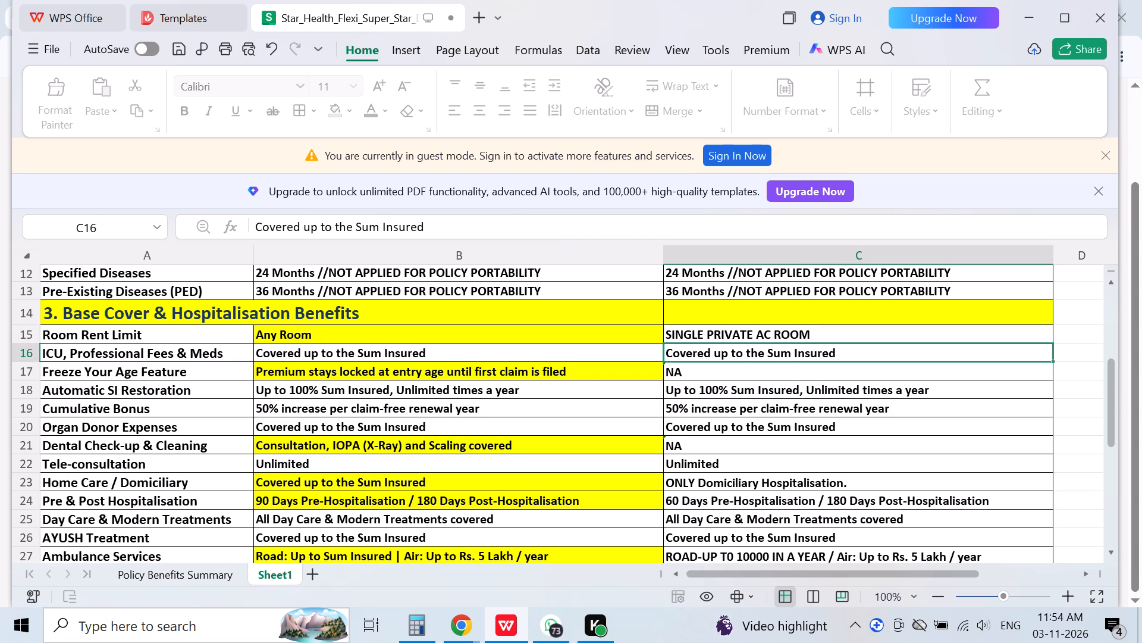
In the CARE SUPRIME Automatic SI Restoration cell, replace the ending "a year" with "BUT RESTORATION TRIGGER AFTER 45 DAYS".
left_click(754, 358)
left_click(754, 397)
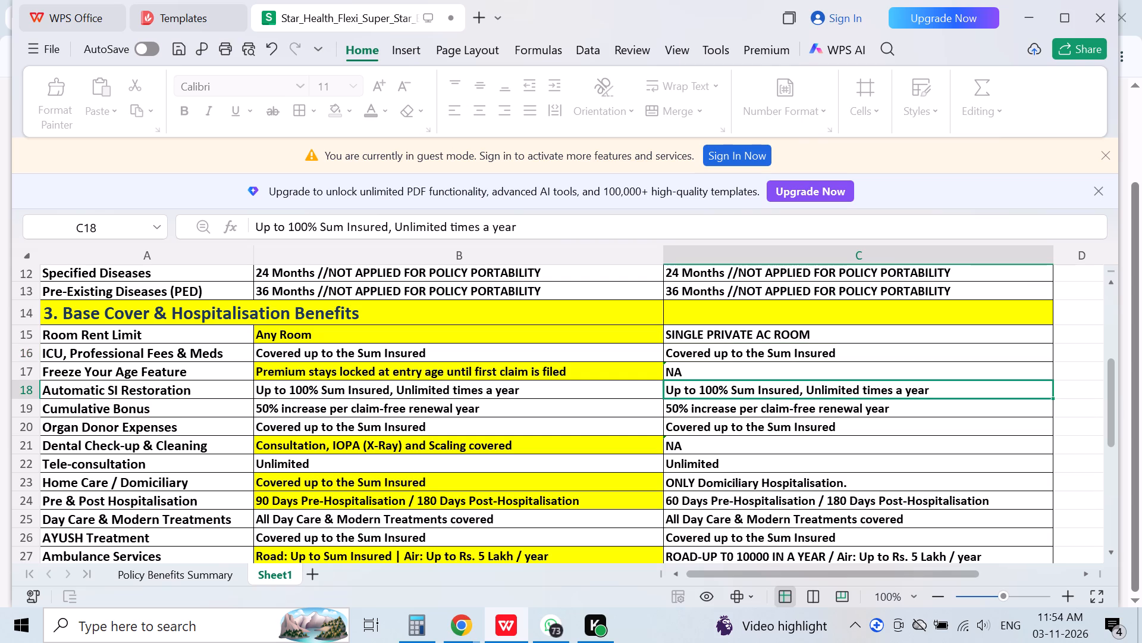
left_click(754, 388)
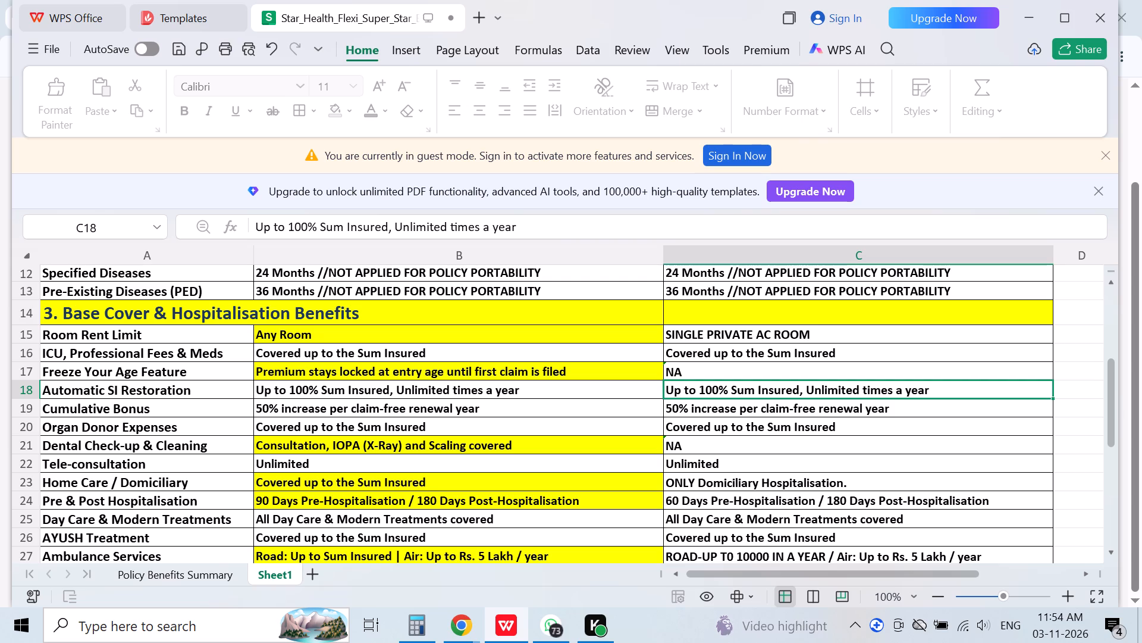
left_click(934, 385)
left_click(934, 385)
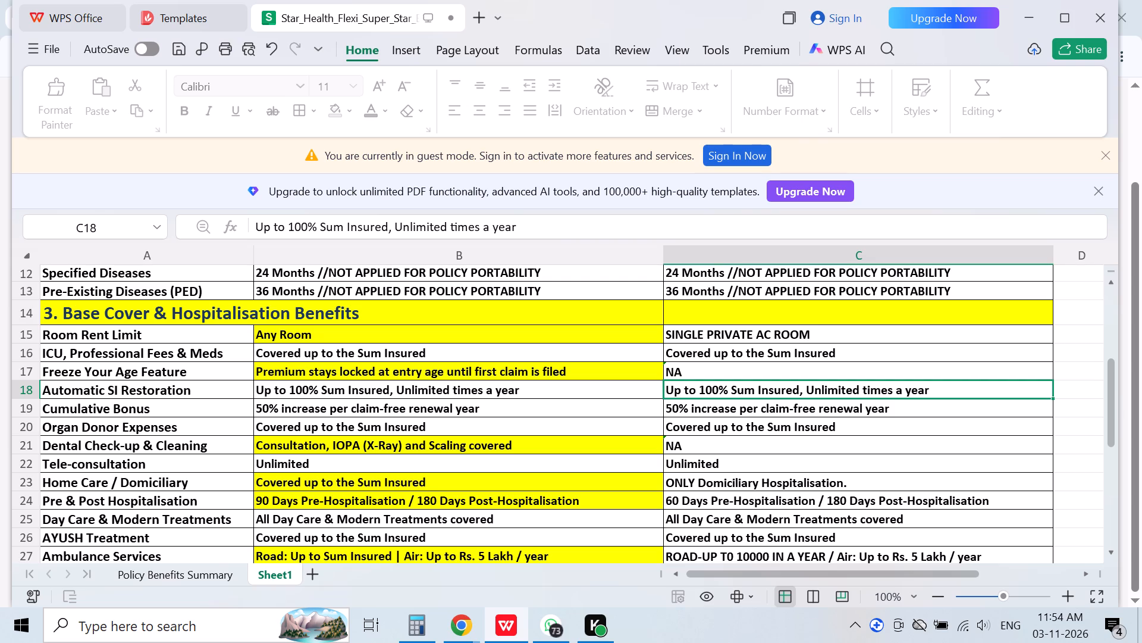
double_click(934, 385)
left_click(934, 385)
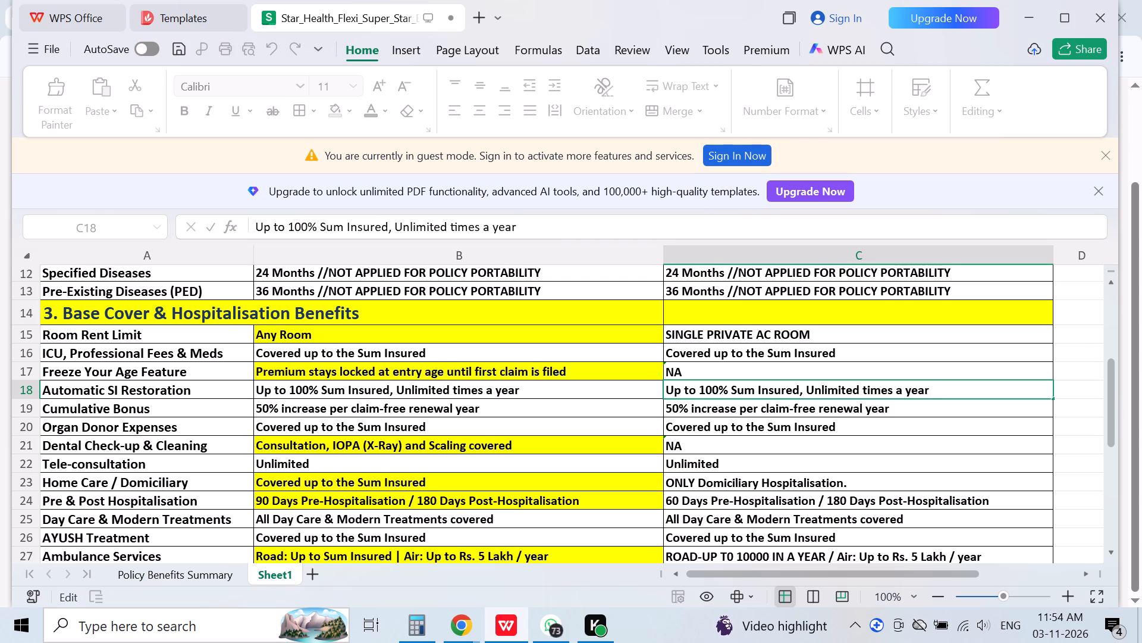
key("BackSpace")
key("BackSpace")
key("BackSpace")
key("BackSpace")
key("BackSpace")
key("BackSpace")
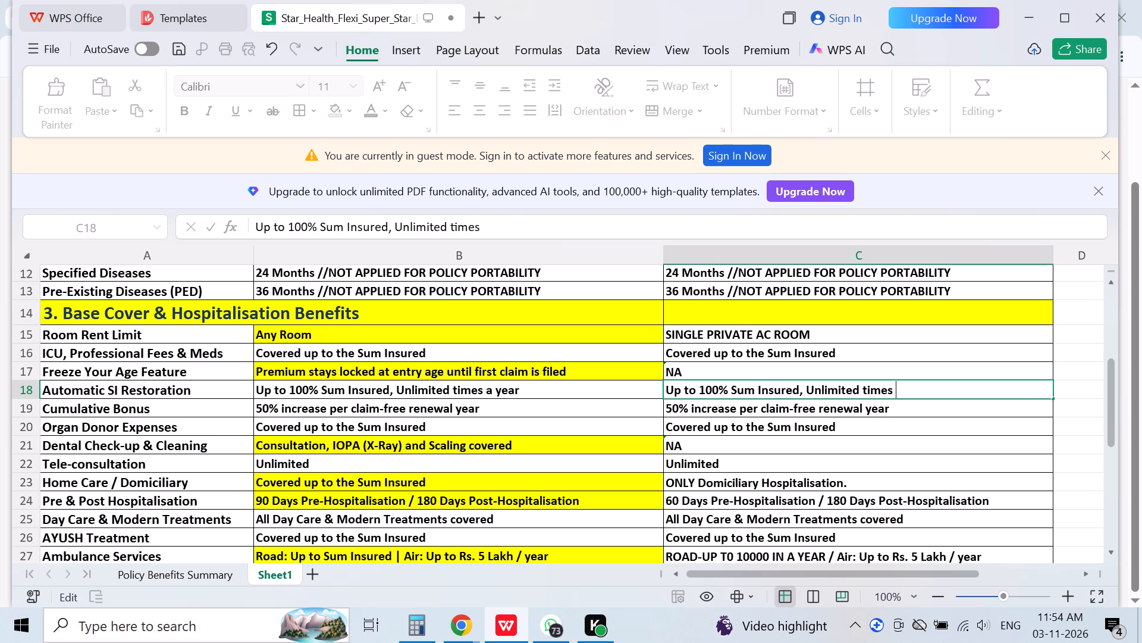
key("space")
type("BUT")
key("space")
type("RESTORATION")
key("space")
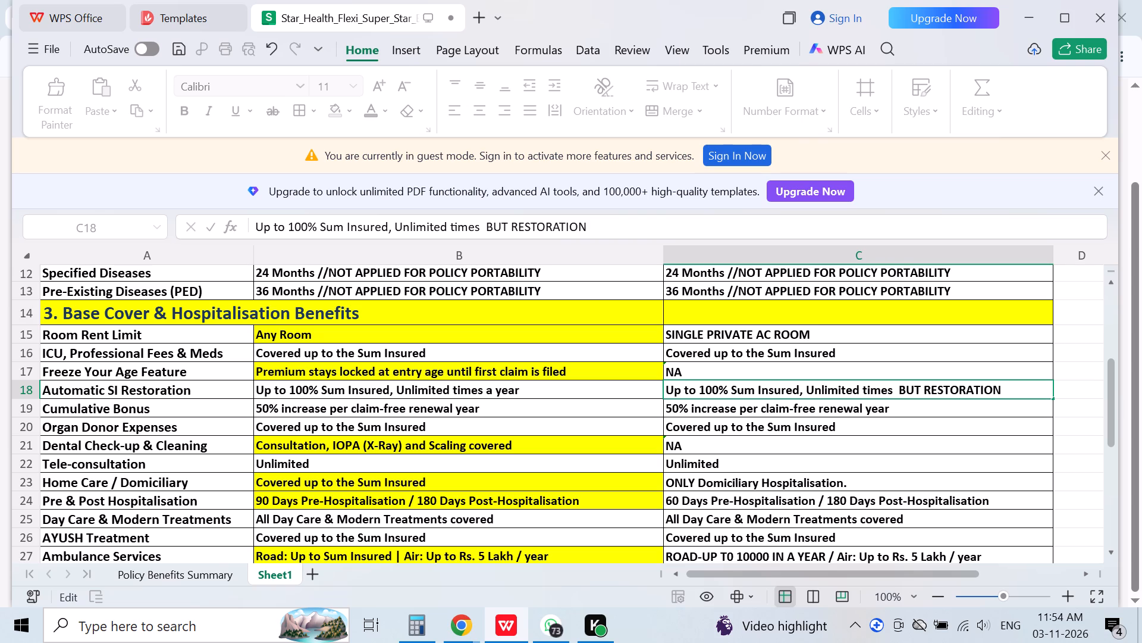
type("TRIGGER AFTER 45 DAYS")
key("space")
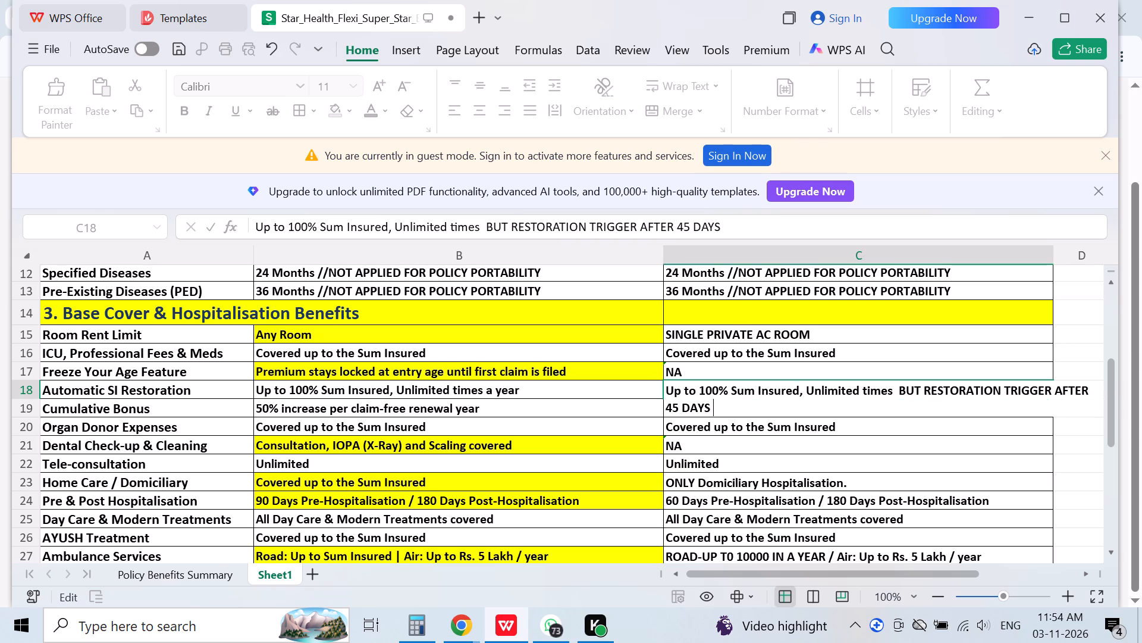
key("Return")
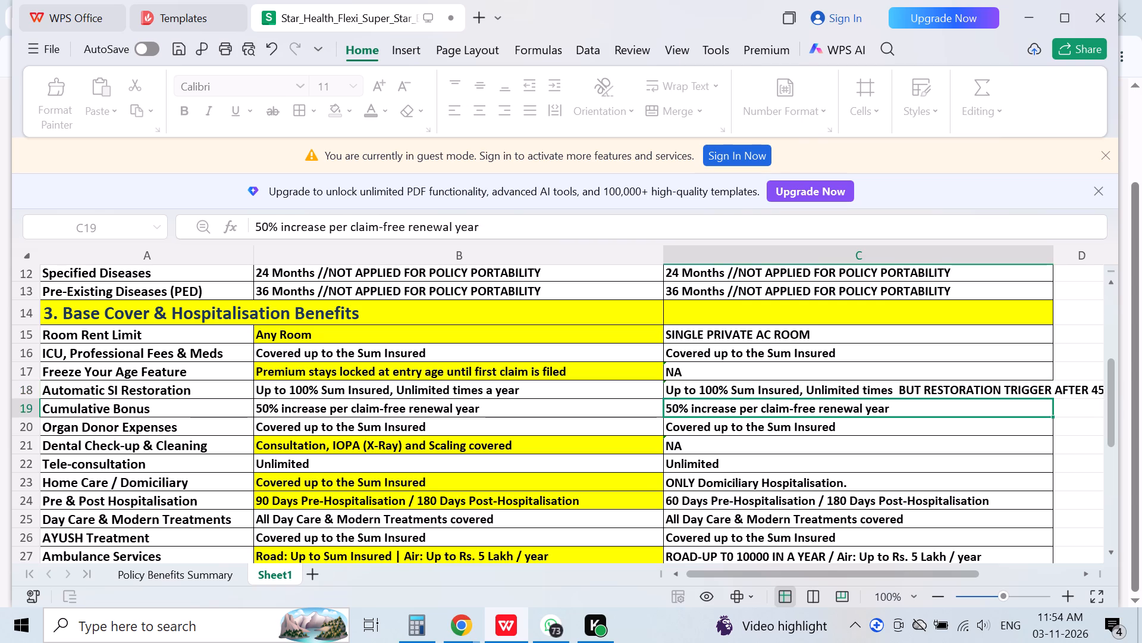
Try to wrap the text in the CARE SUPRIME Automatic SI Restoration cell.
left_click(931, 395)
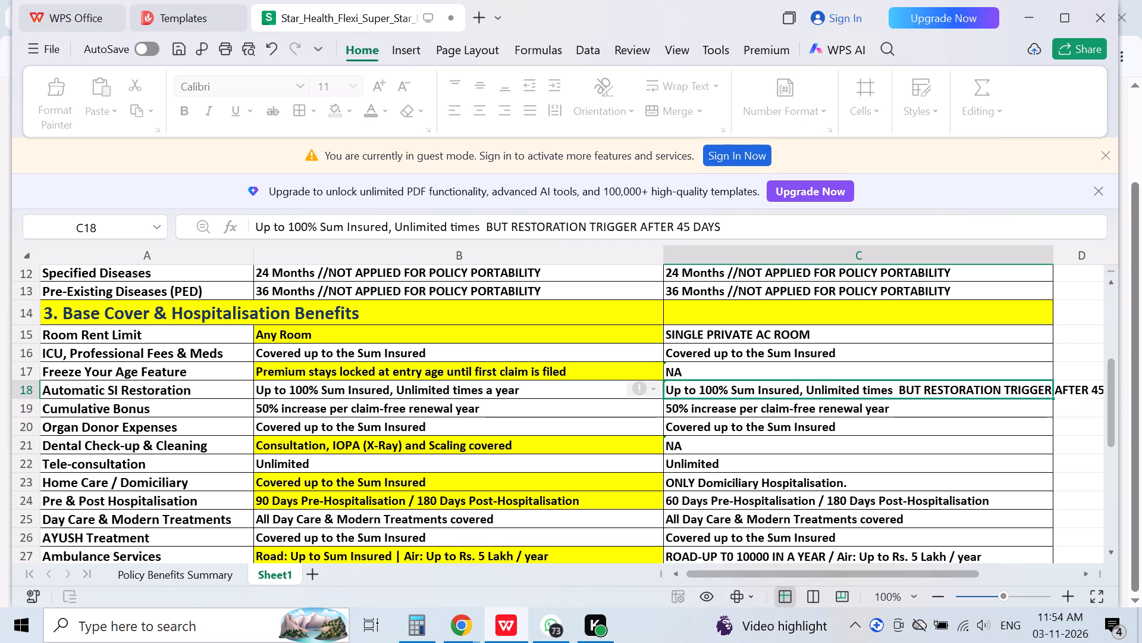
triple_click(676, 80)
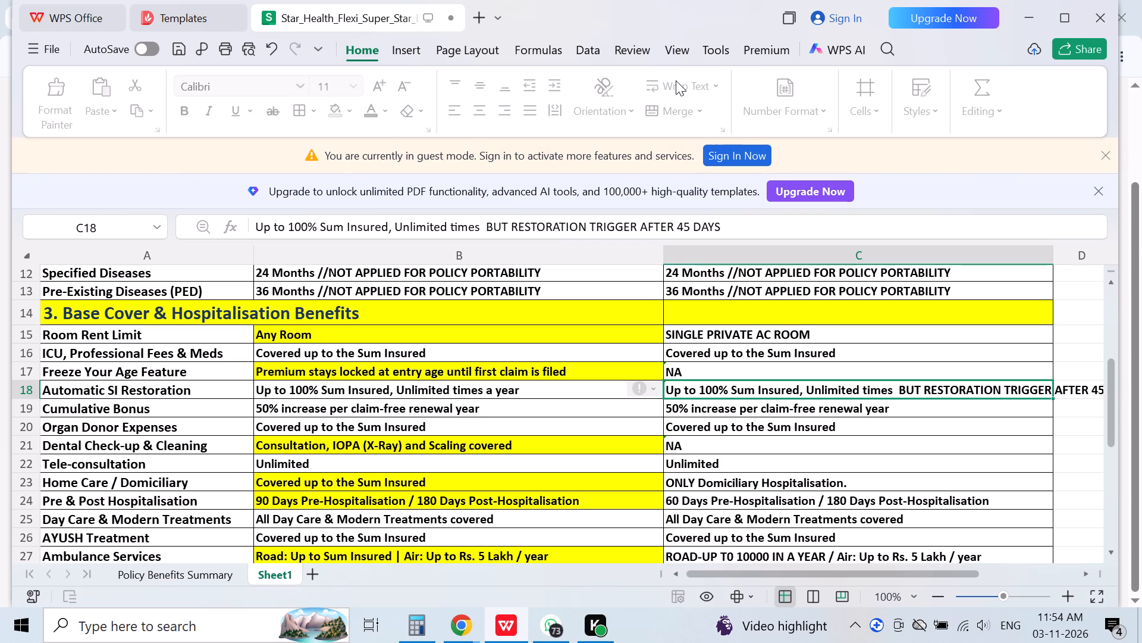
Copy the whole comparison table on Sheet1, from the header row through the Grace Period Cover row, cells A1:C41.
scroll(676, 145, "up", 1)
scroll(664, 96, "down", 1, "ctrl")
scroll(662, 92, "up", 1, "ctrl")
scroll(437, 359, "up", 1)
left_click(437, 359)
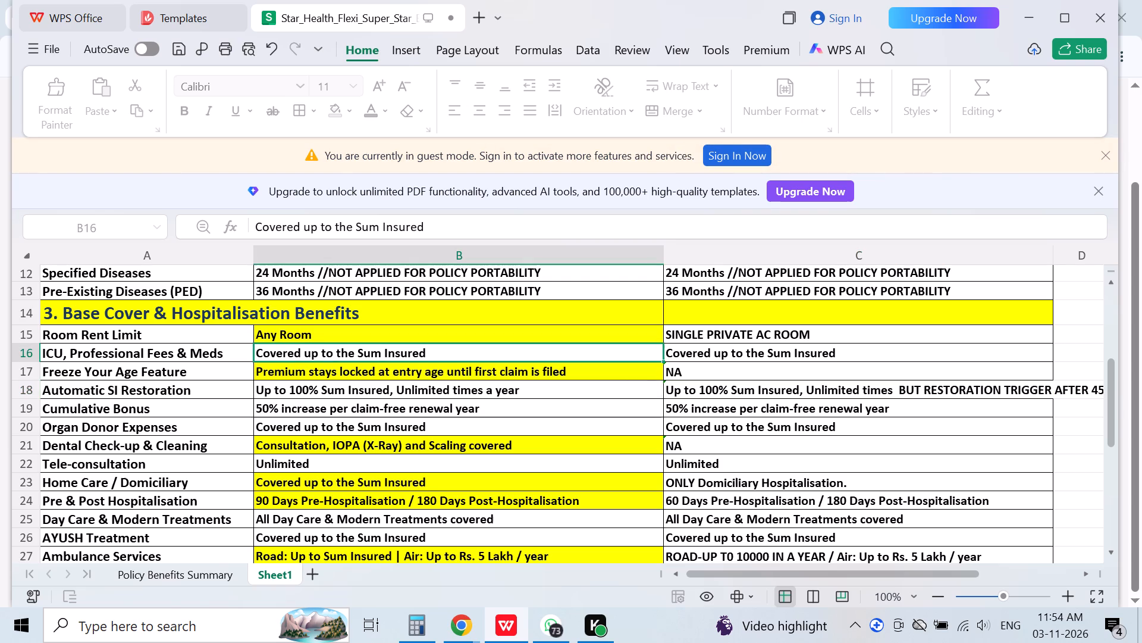
left_click_drag(498, 420, 1102, 407)
left_click_drag(1113, 409, 1106, 319)
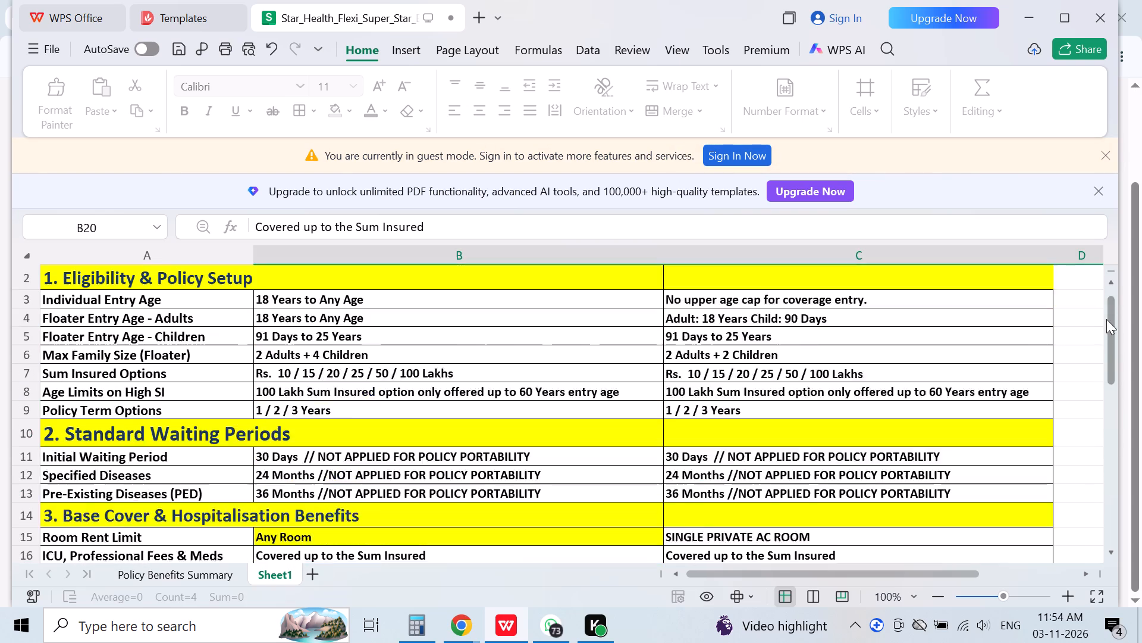
left_click_drag(1106, 319, 1106, 269)
left_click_drag(48, 276, 775, 329)
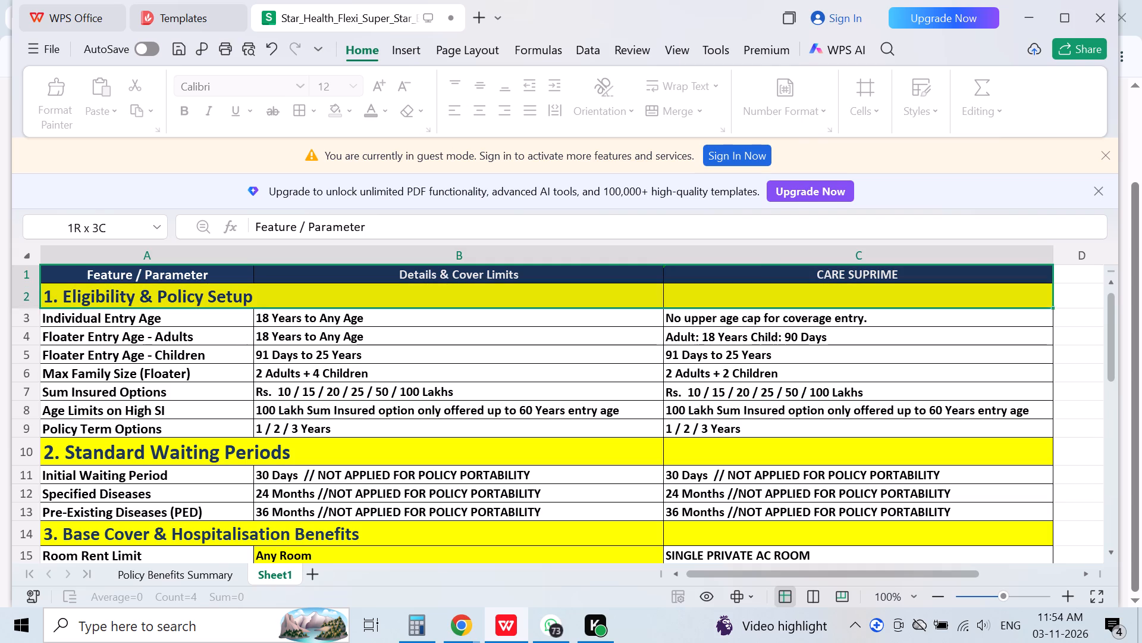
left_click_drag(775, 329, 773, 630)
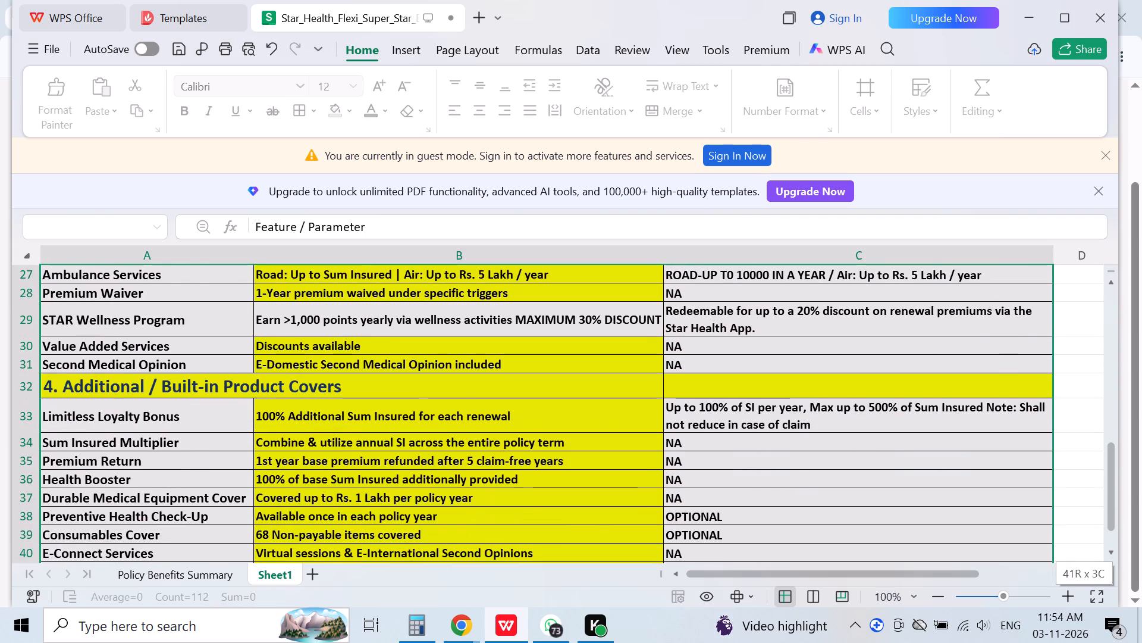
left_click_drag(773, 630, 746, 487)
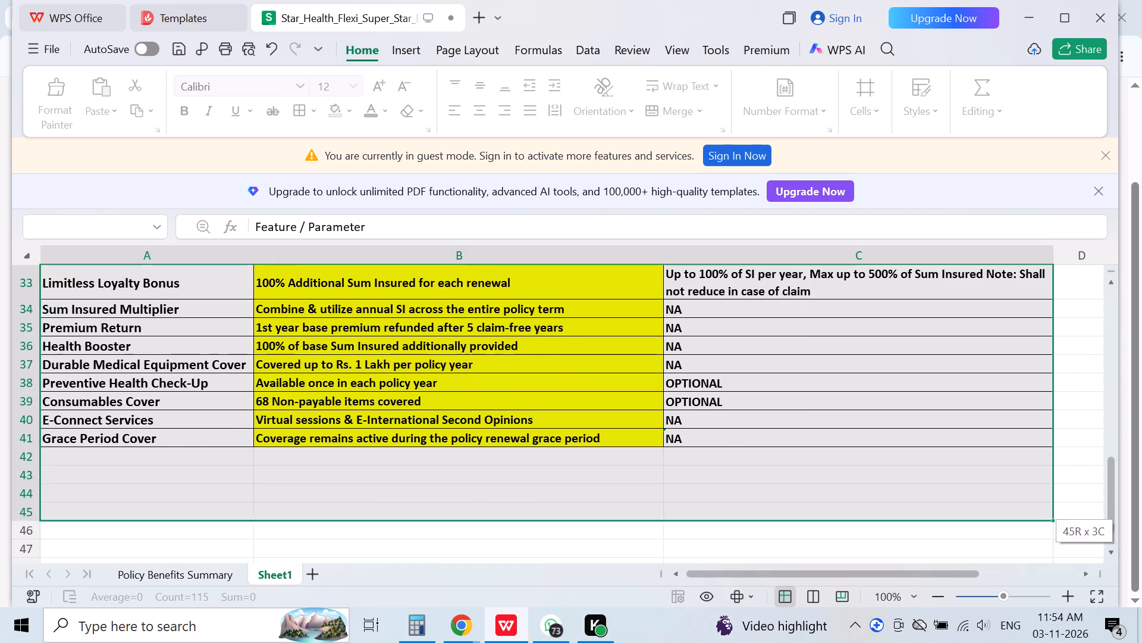
left_click_drag(746, 487, 741, 437)
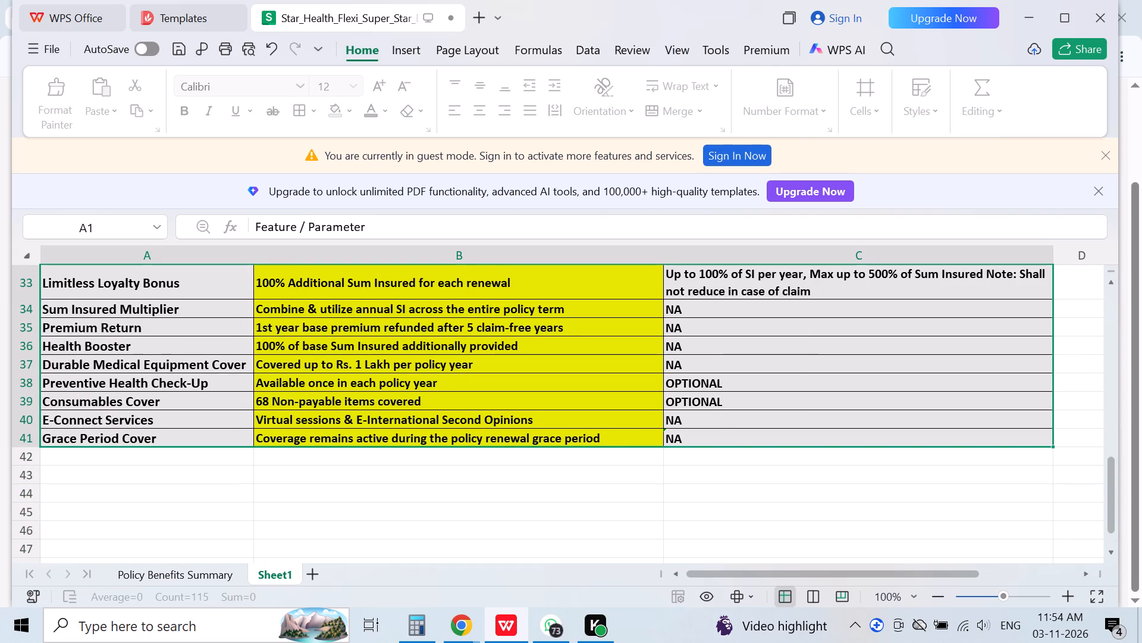
key("ctrl+c")
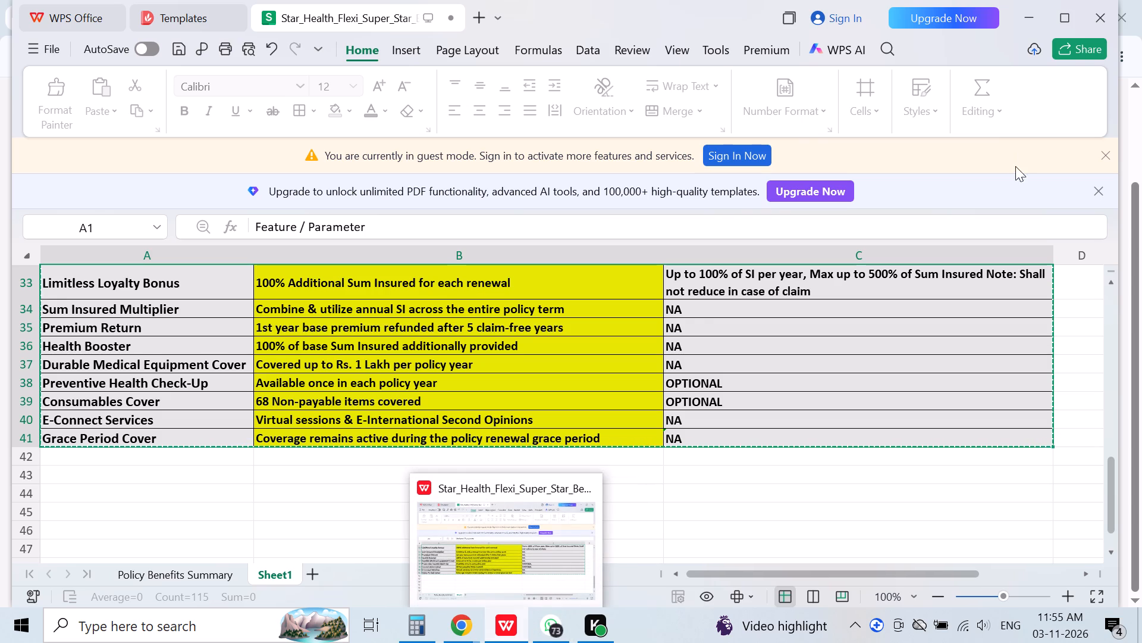
Minimize the spreadsheet window to return to the Care Insurance renewal page in the browser.
left_click(1020, 13)
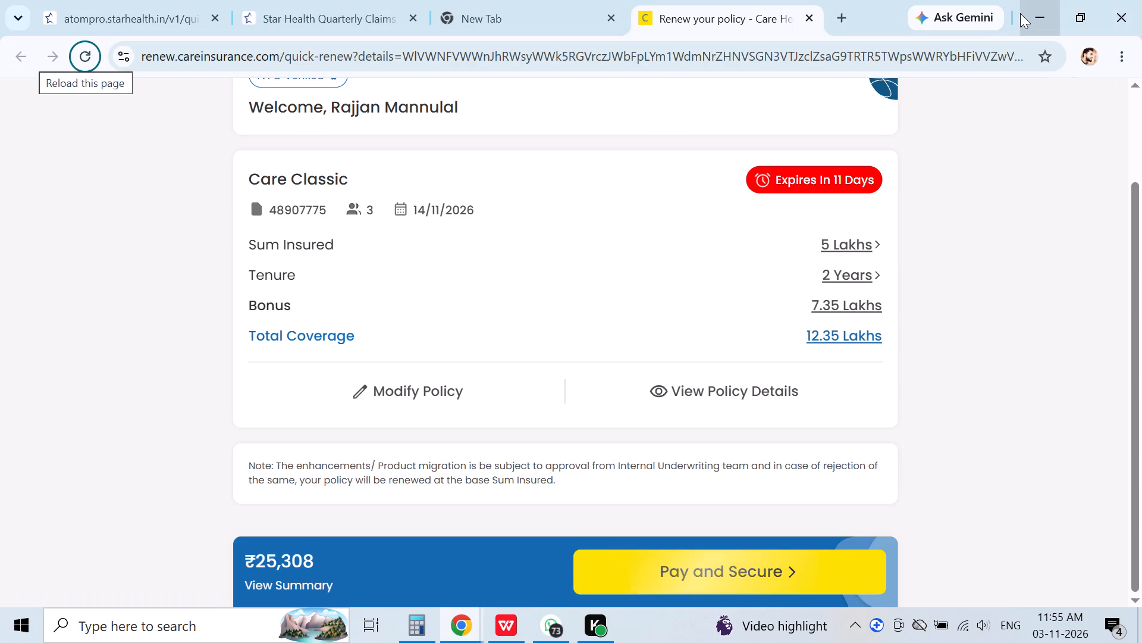
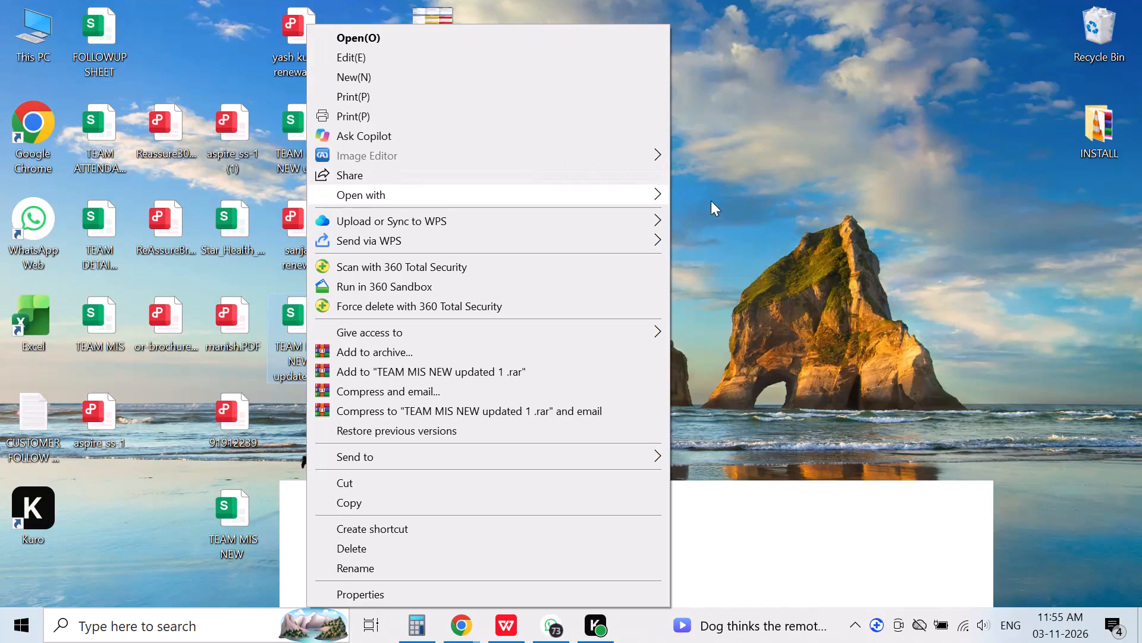
Open the desktop workbook "TEAM MIS NEW updated 1" with Excel.
right_click(413, 196)
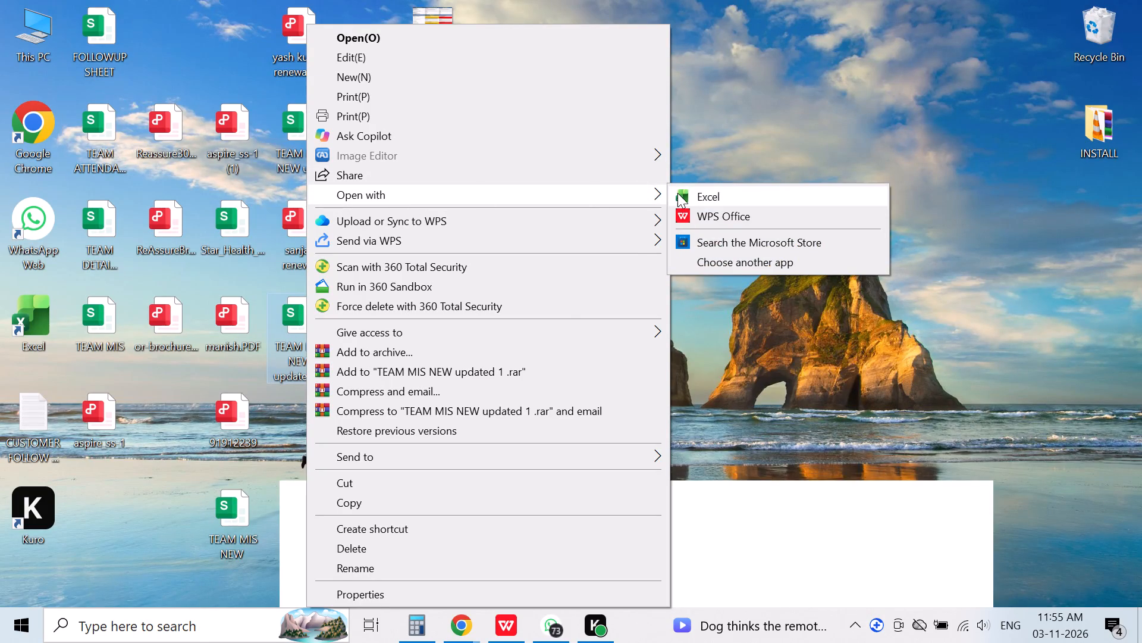
left_click(677, 193)
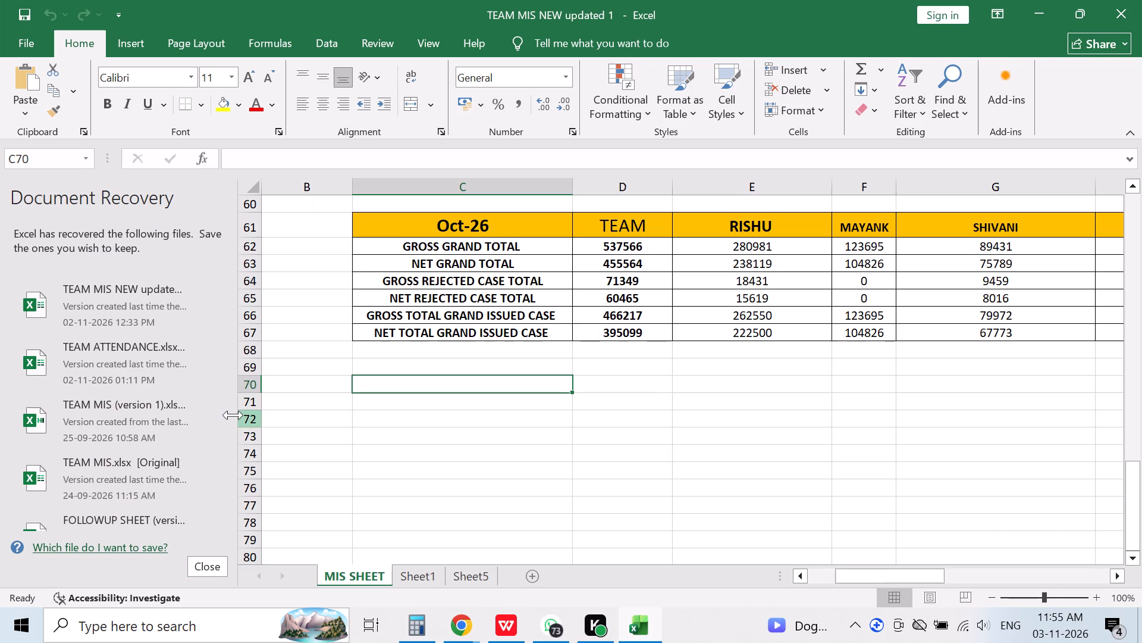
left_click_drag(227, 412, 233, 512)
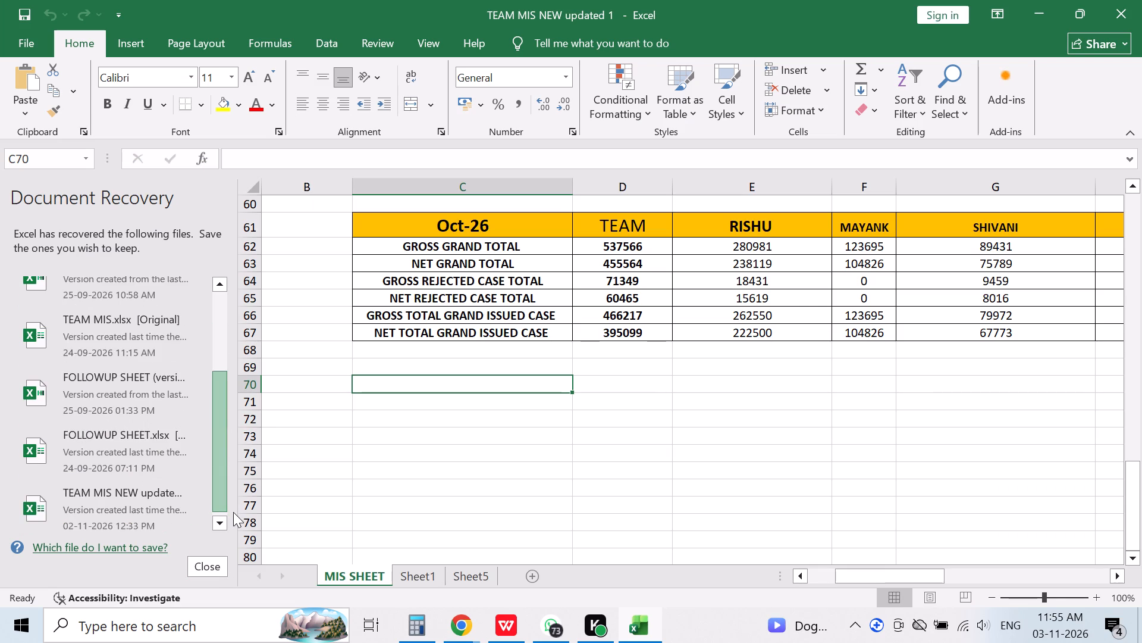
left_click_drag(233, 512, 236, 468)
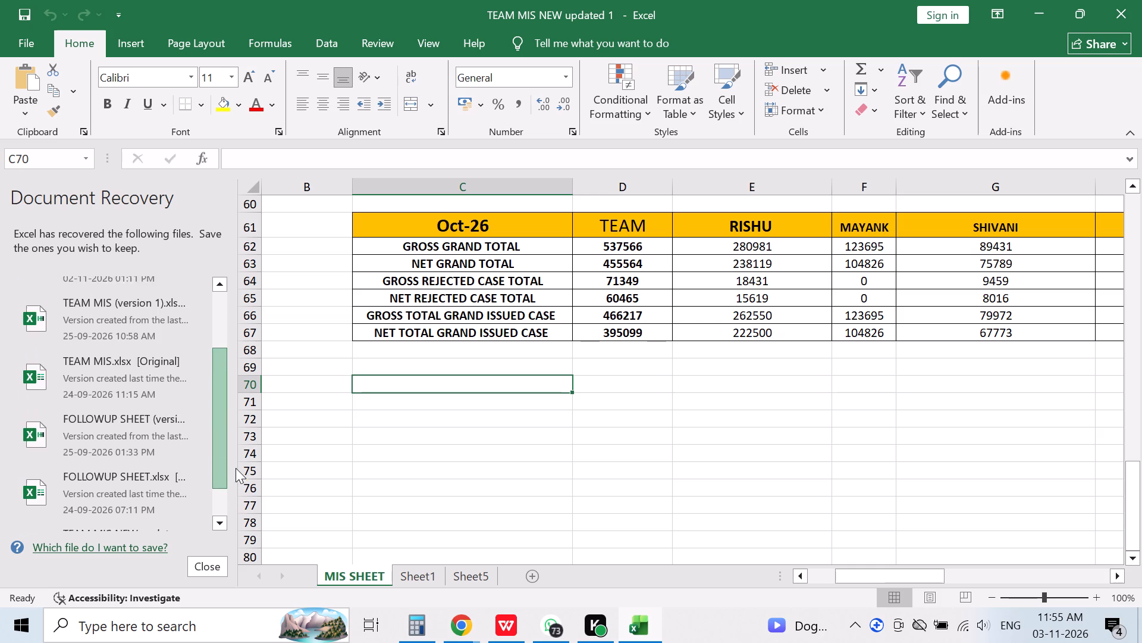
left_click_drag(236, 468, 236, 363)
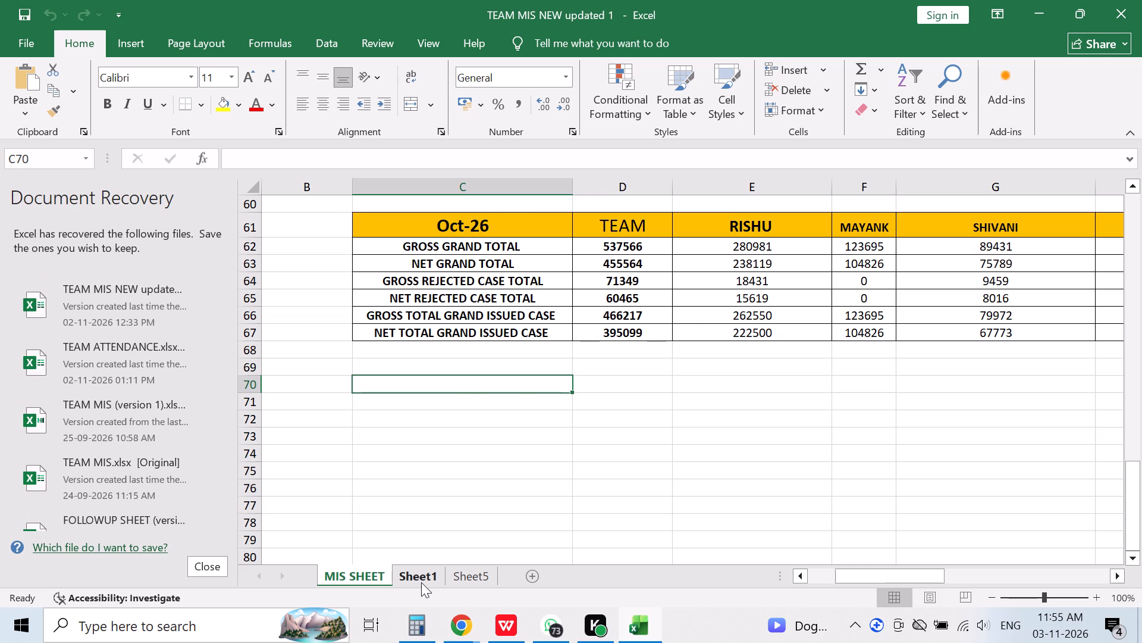
Add a new worksheet after Sheet5 and paste the copied Star Health versus Care Suprime comparison table at cell A1.
left_click(421, 582)
left_click(463, 571)
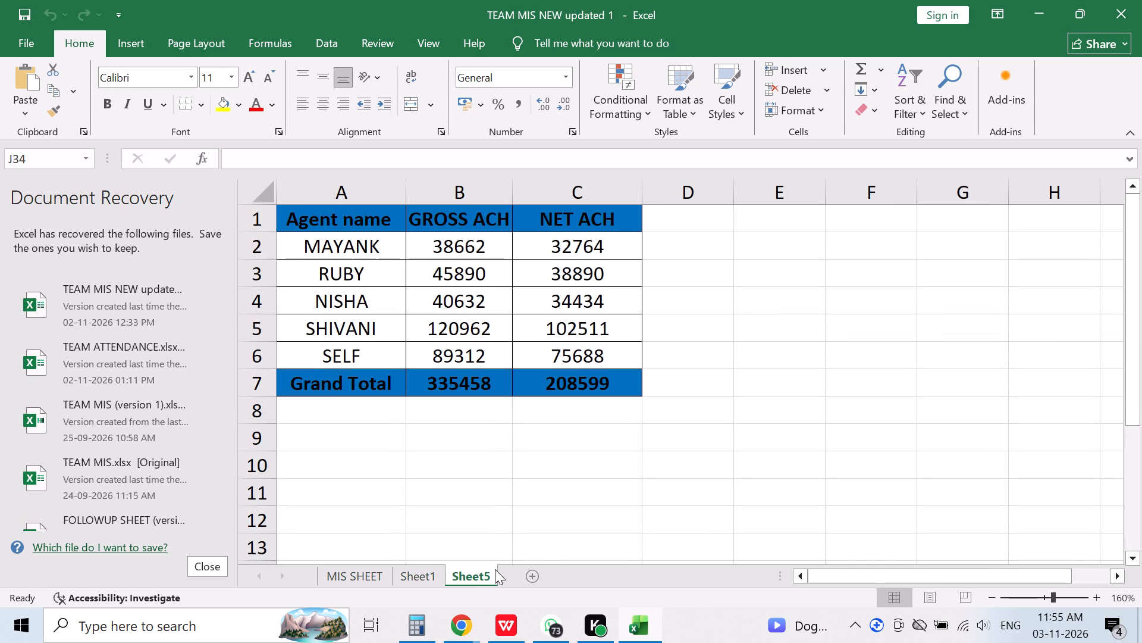
left_click(534, 570)
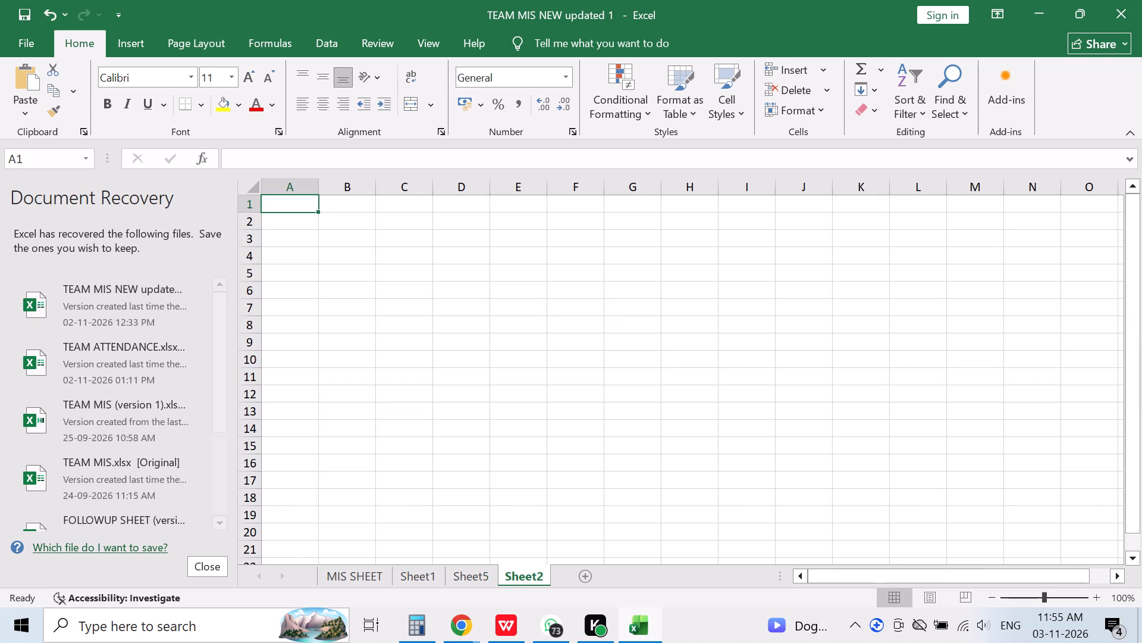
key("ctrl+v")
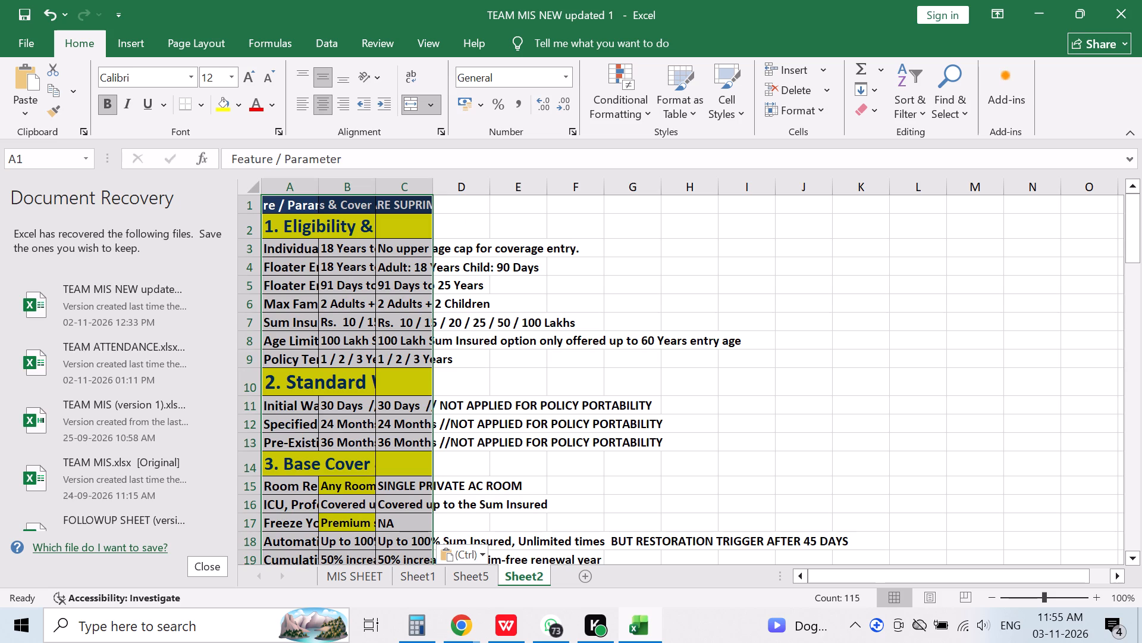
Dismiss the Document Recovery list, choosing to view the recovered files later.
left_click(211, 566)
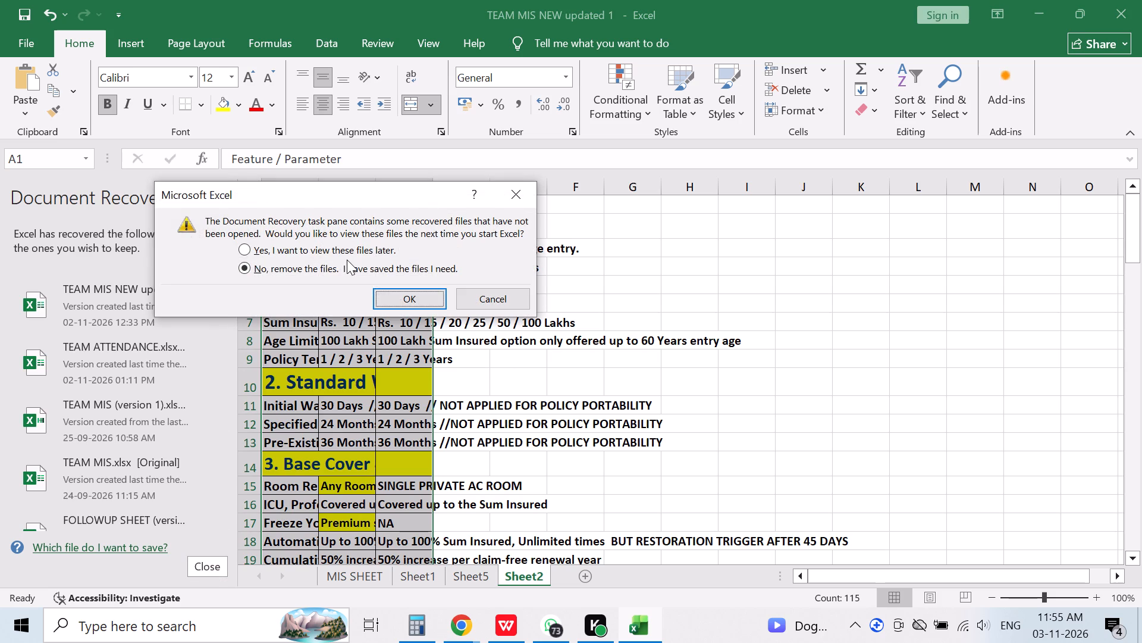
left_click(333, 249)
left_click(409, 294)
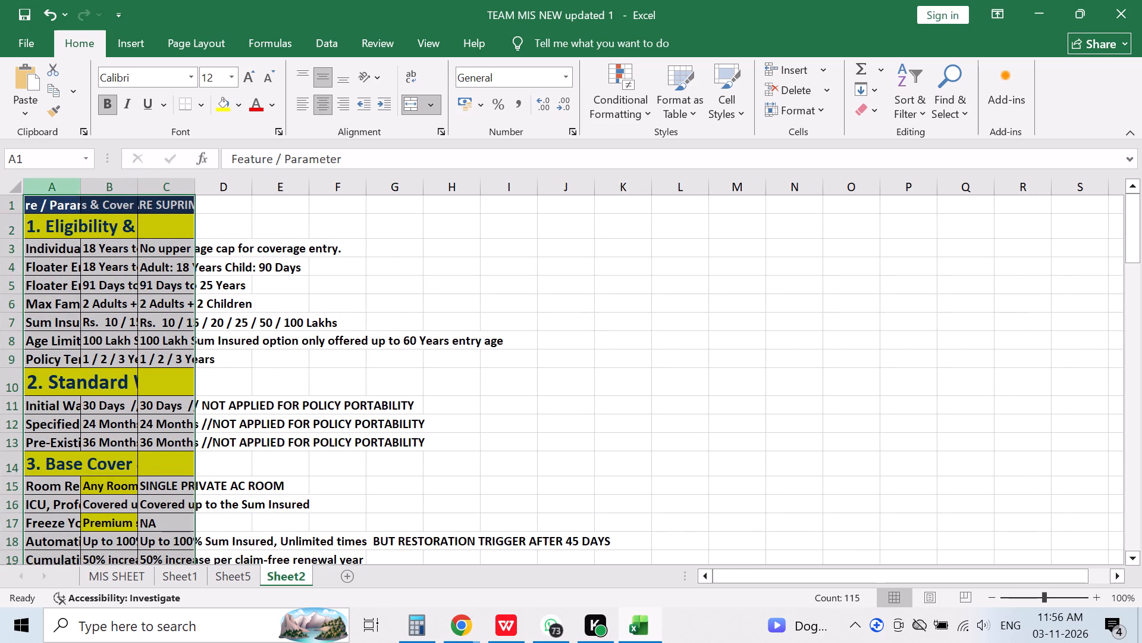
Autofit the widths of columns A, B and C on Sheet2 to their contents.
double_click(84, 185)
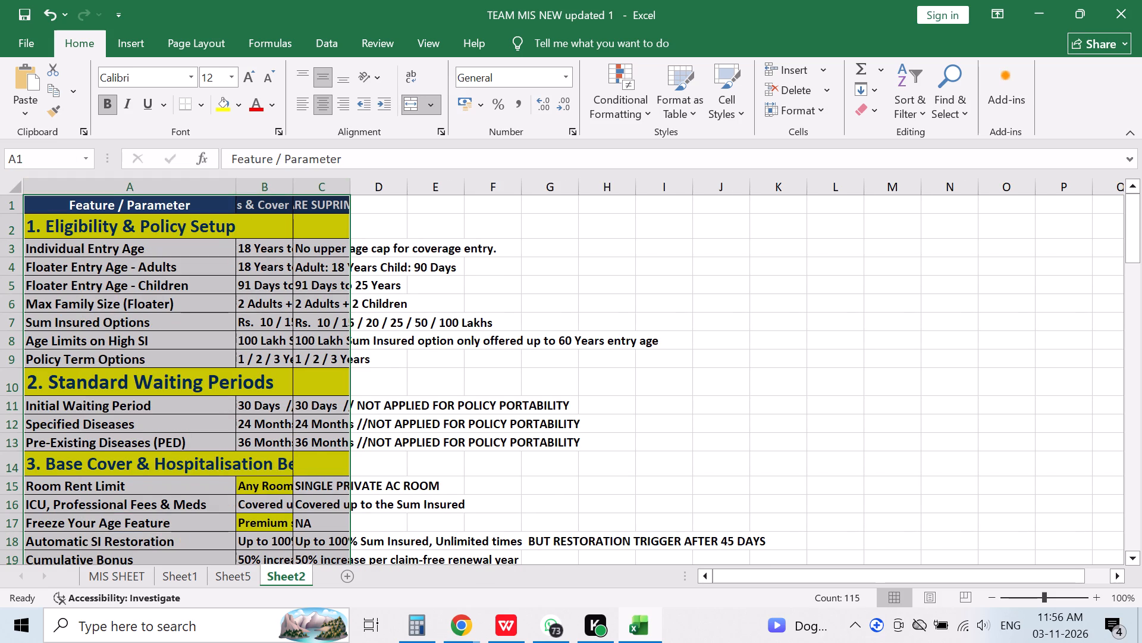
double_click(286, 187)
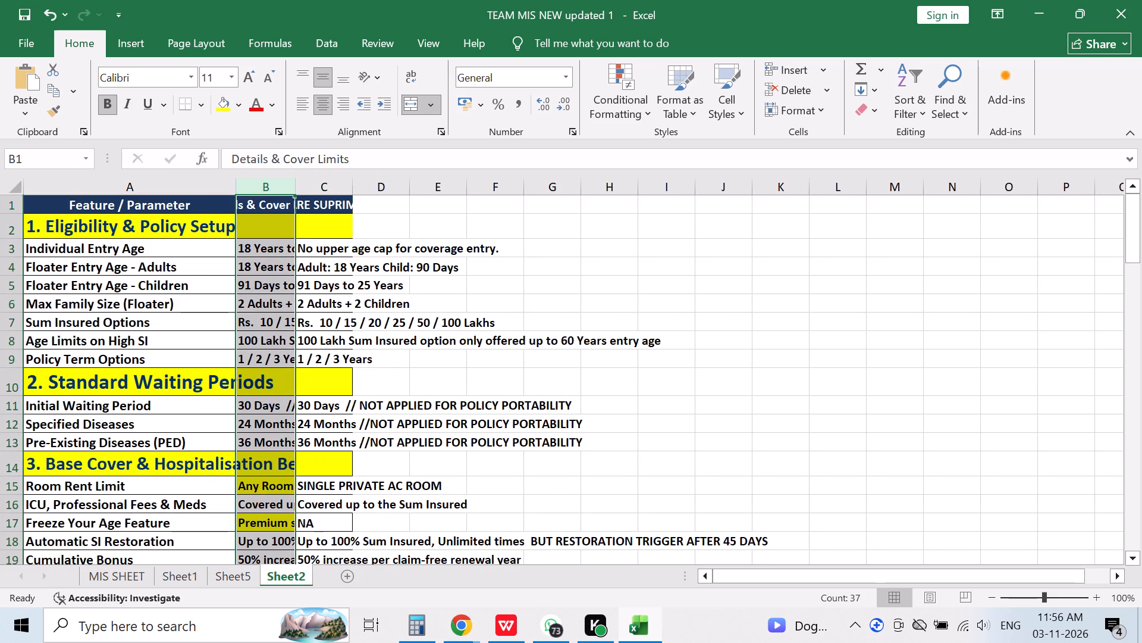
left_click(284, 188)
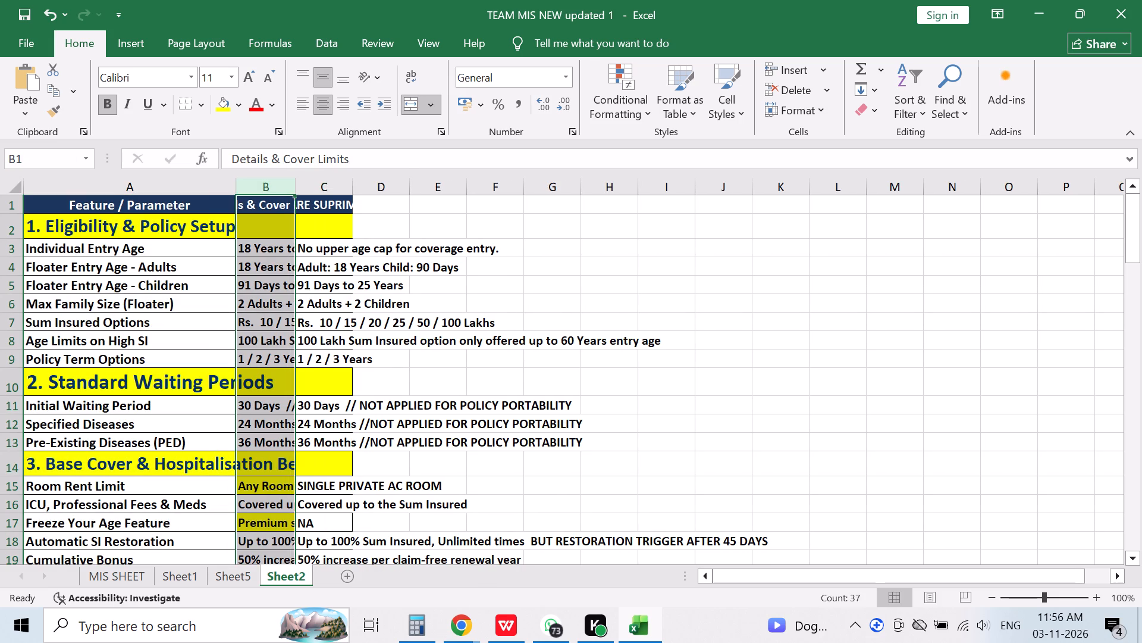
double_click(291, 189)
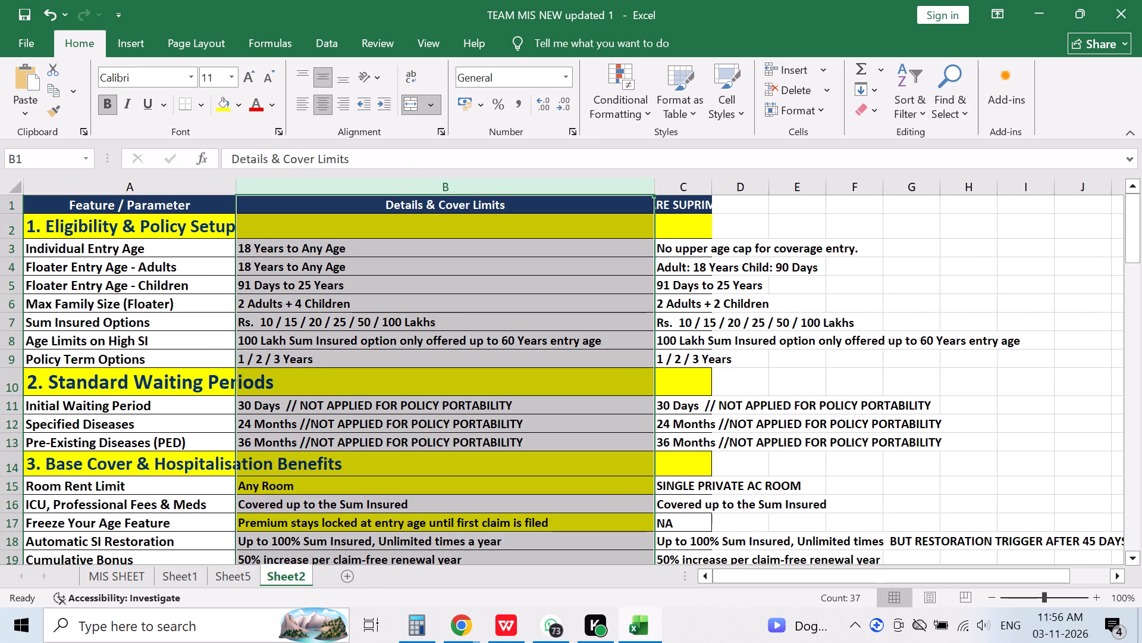
left_click(695, 186)
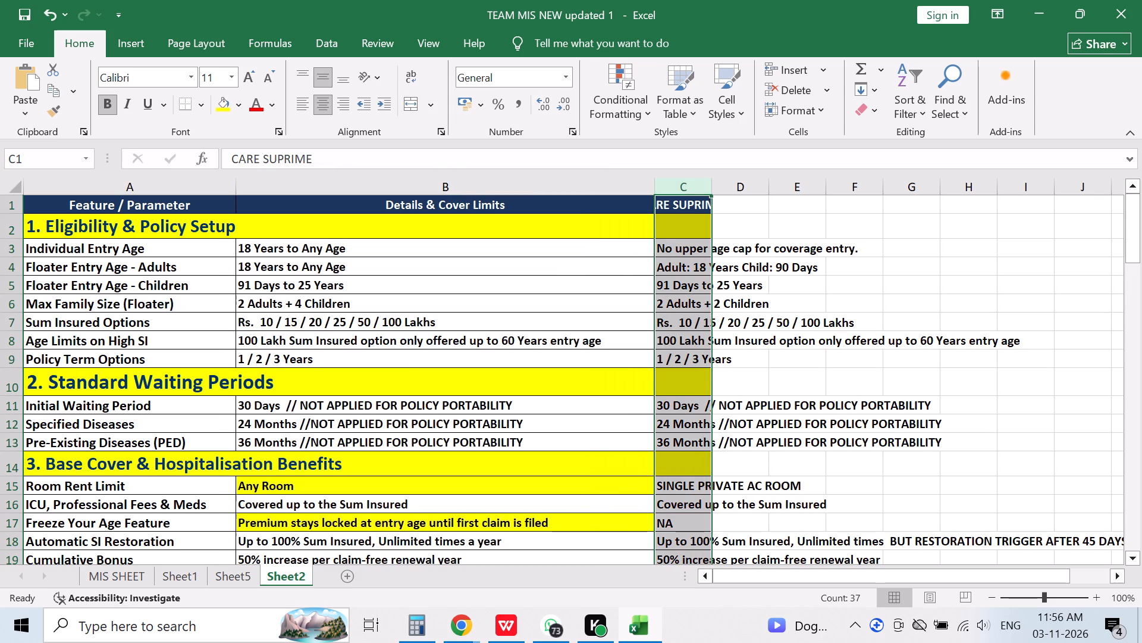
double_click(707, 186)
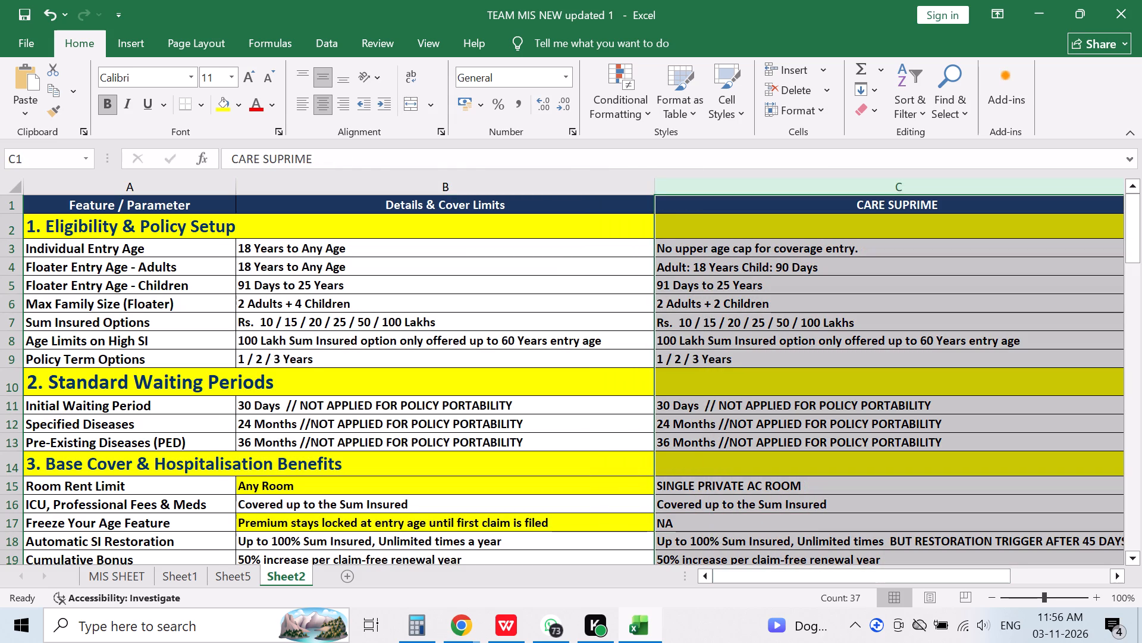
Narrow the CARE SUPRIME column C on Sheet2 to roughly two-thirds of its autofitted width.
left_click(695, 540)
scroll(711, 530, "left", 4)
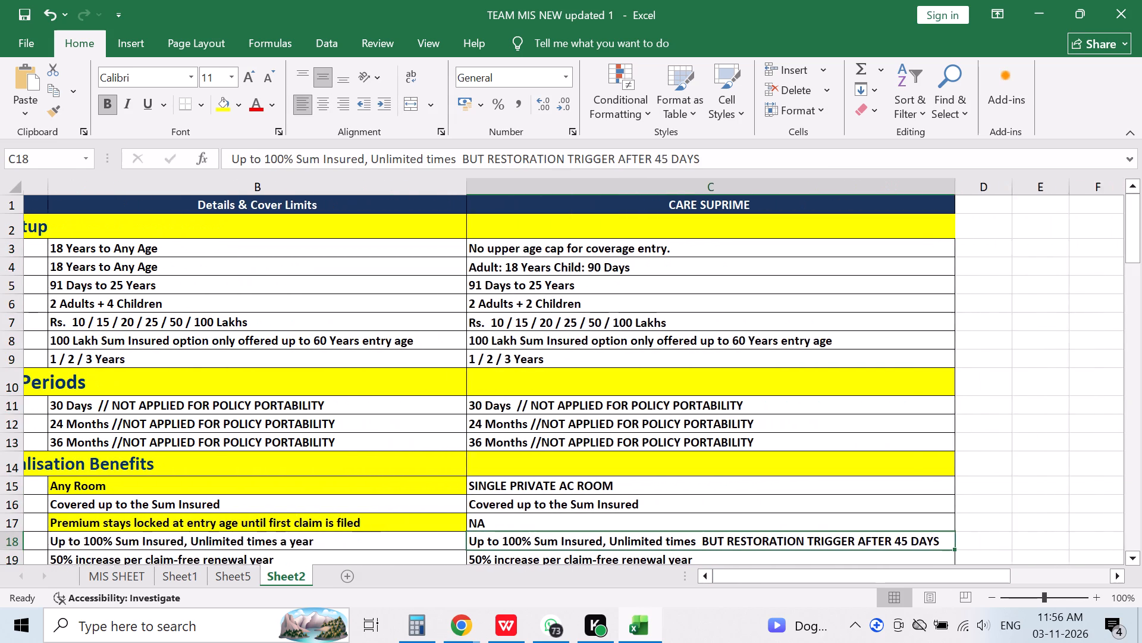
scroll(711, 530, "right", 2)
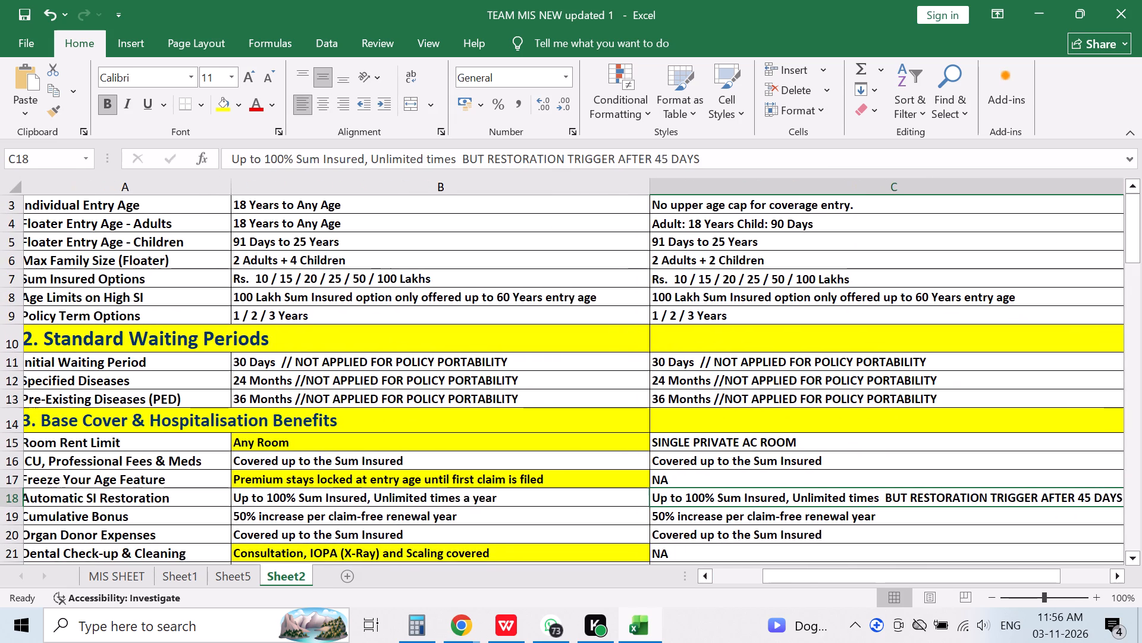
scroll(674, 519, "down", 1, "ctrl")
scroll(674, 519, "up", 1, "ctrl")
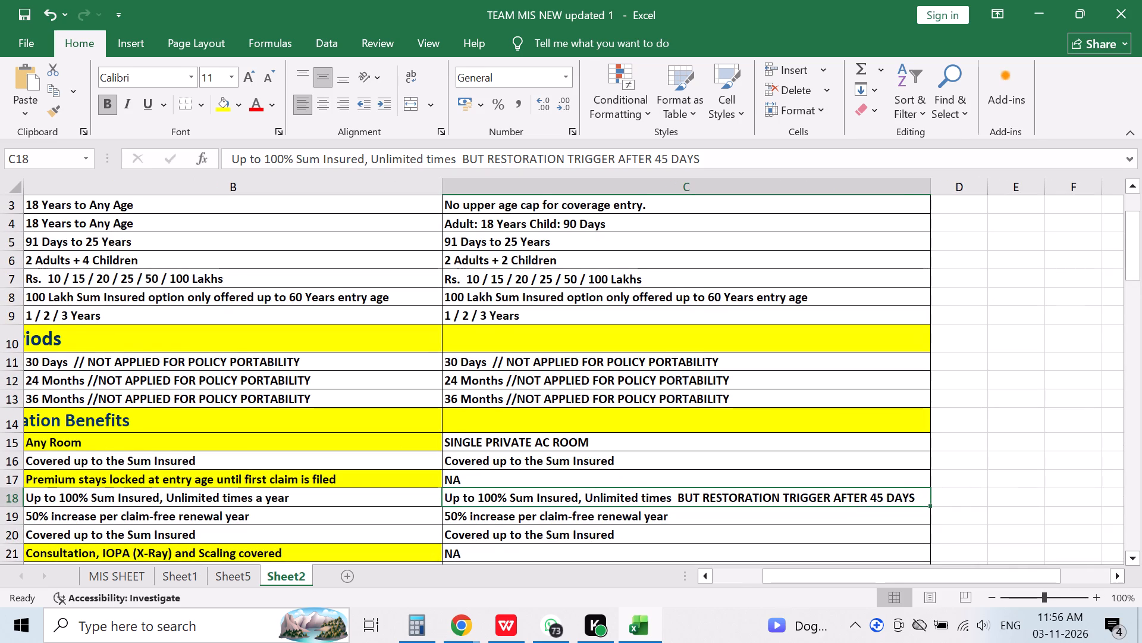
scroll(719, 474, "up", 3)
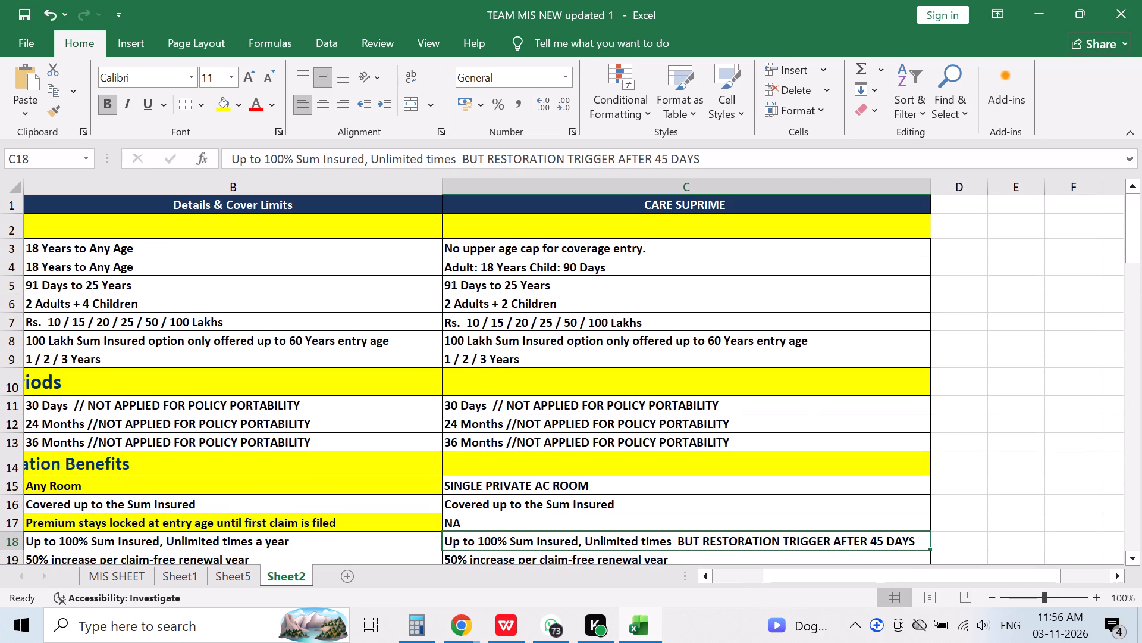
left_click(834, 192)
left_click_drag(933, 185, 914, 189)
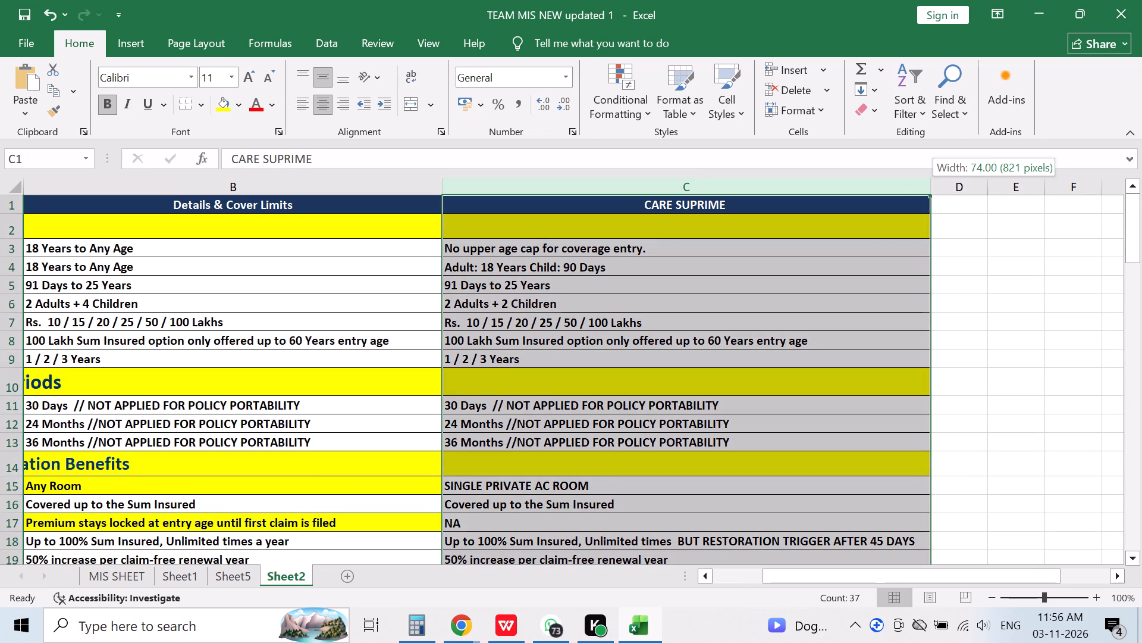
left_click_drag(914, 189, 755, 199)
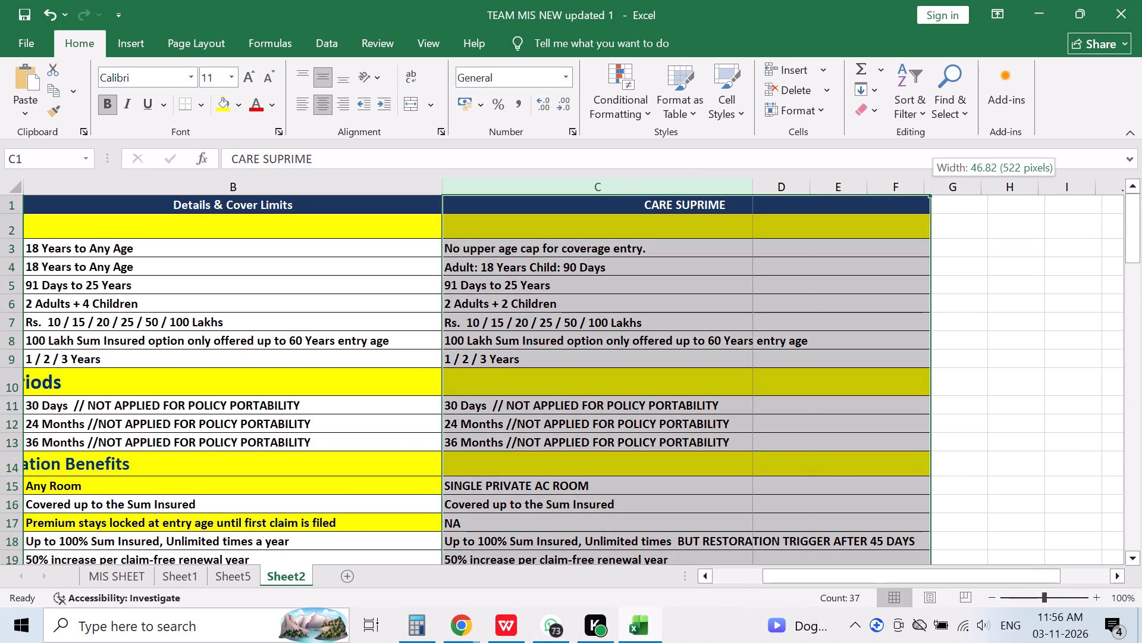
left_click_drag(755, 199, 777, 200)
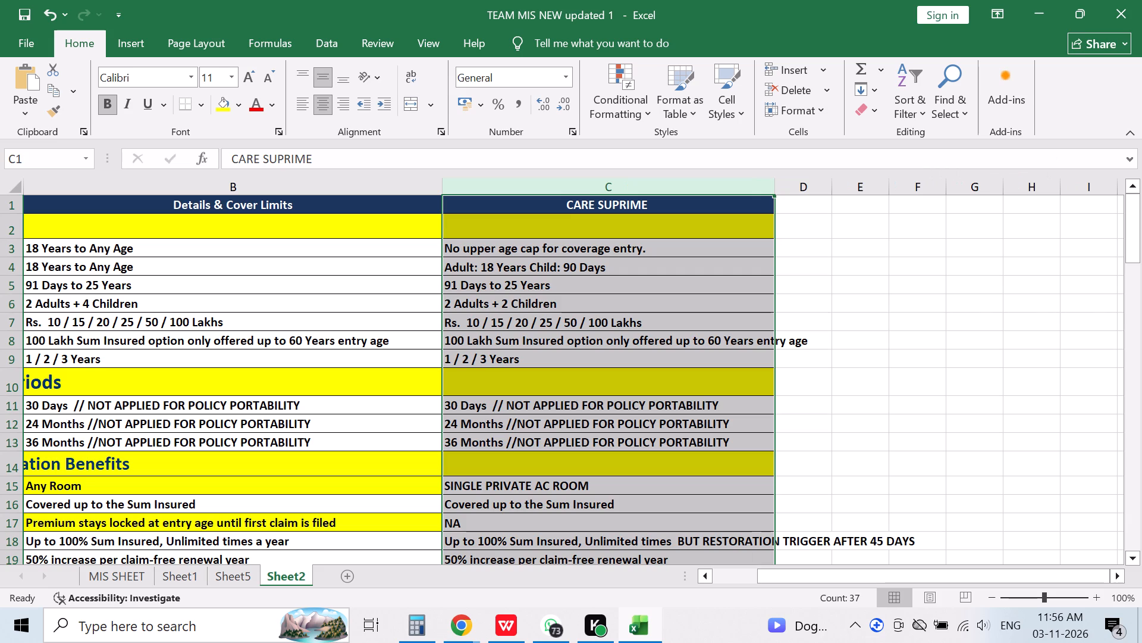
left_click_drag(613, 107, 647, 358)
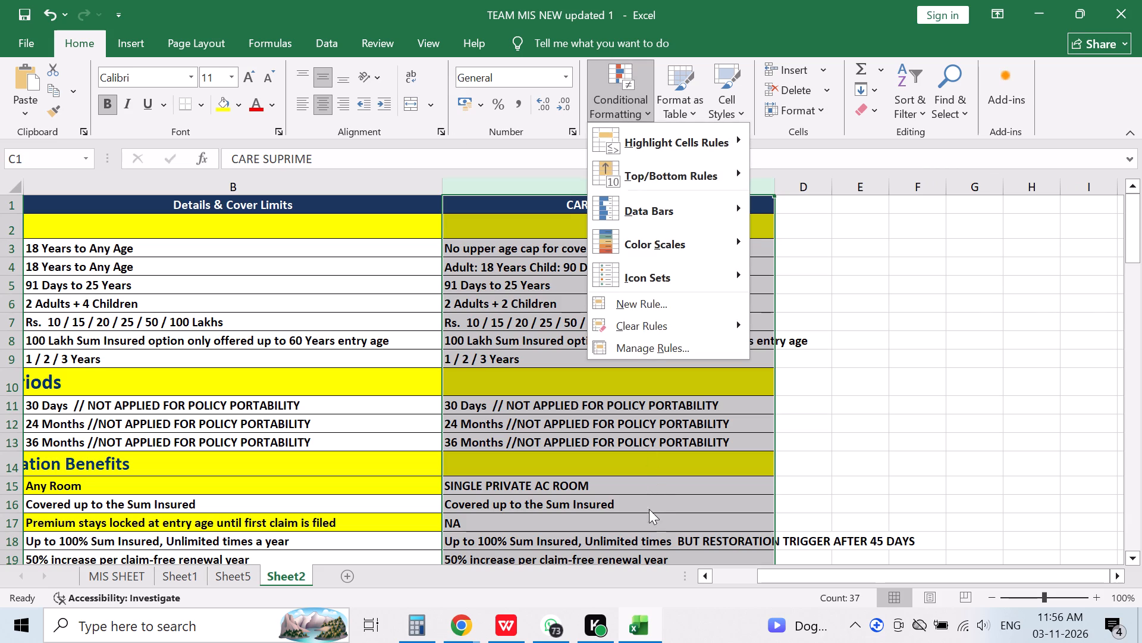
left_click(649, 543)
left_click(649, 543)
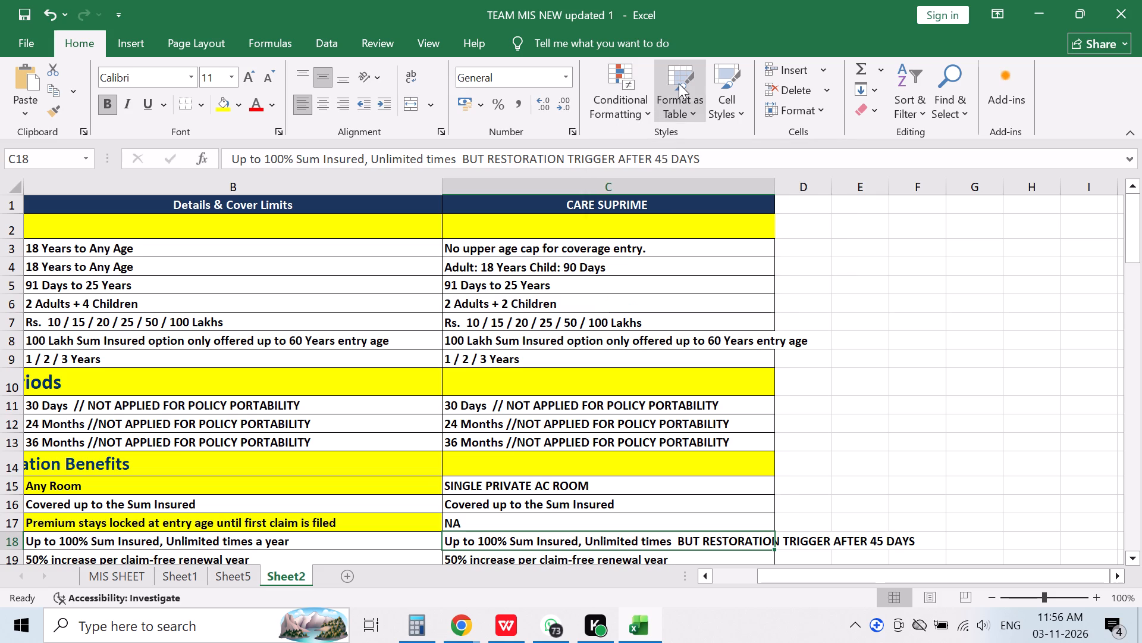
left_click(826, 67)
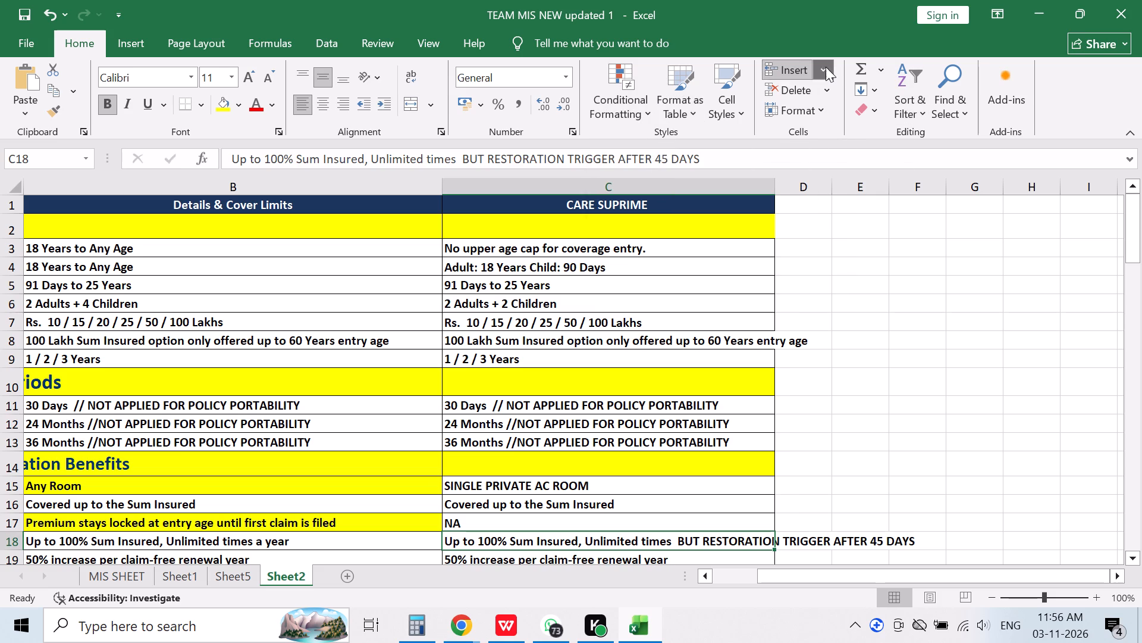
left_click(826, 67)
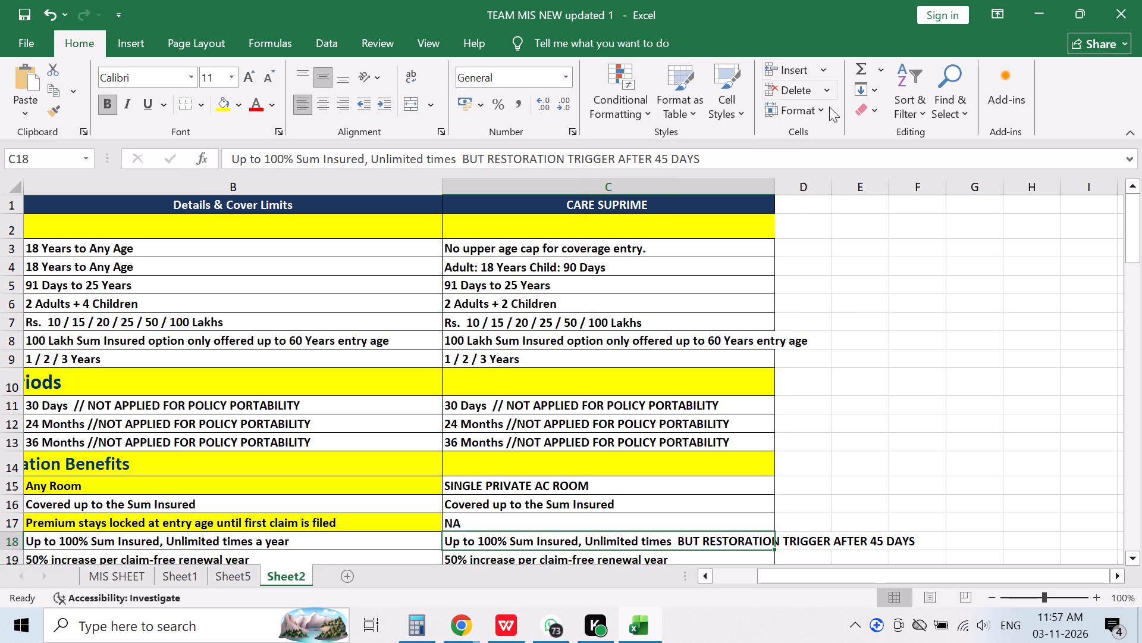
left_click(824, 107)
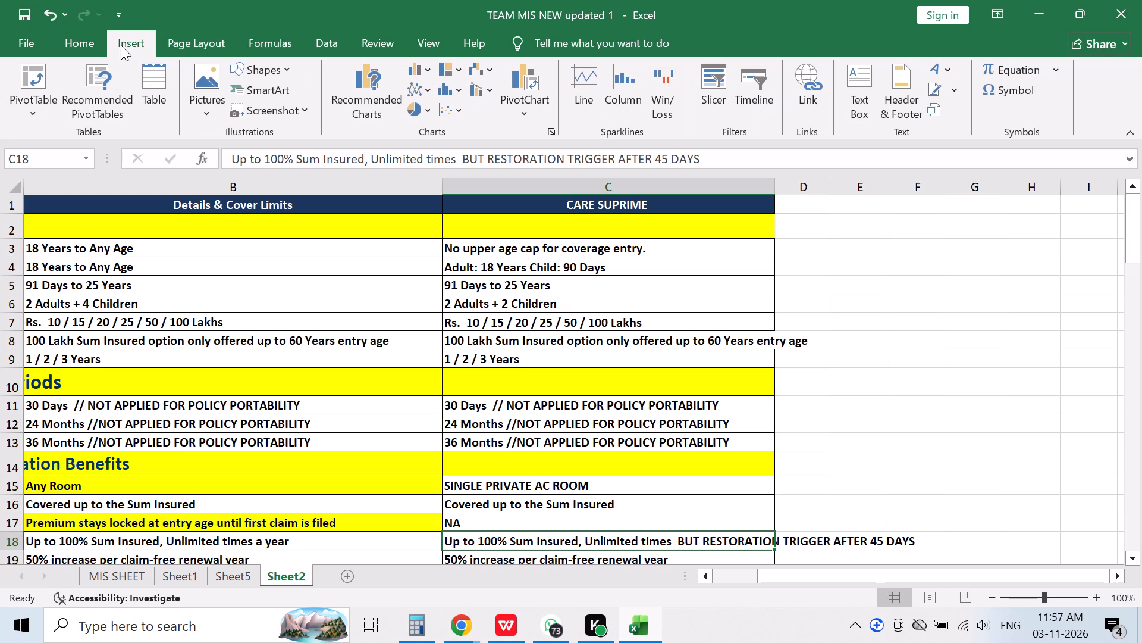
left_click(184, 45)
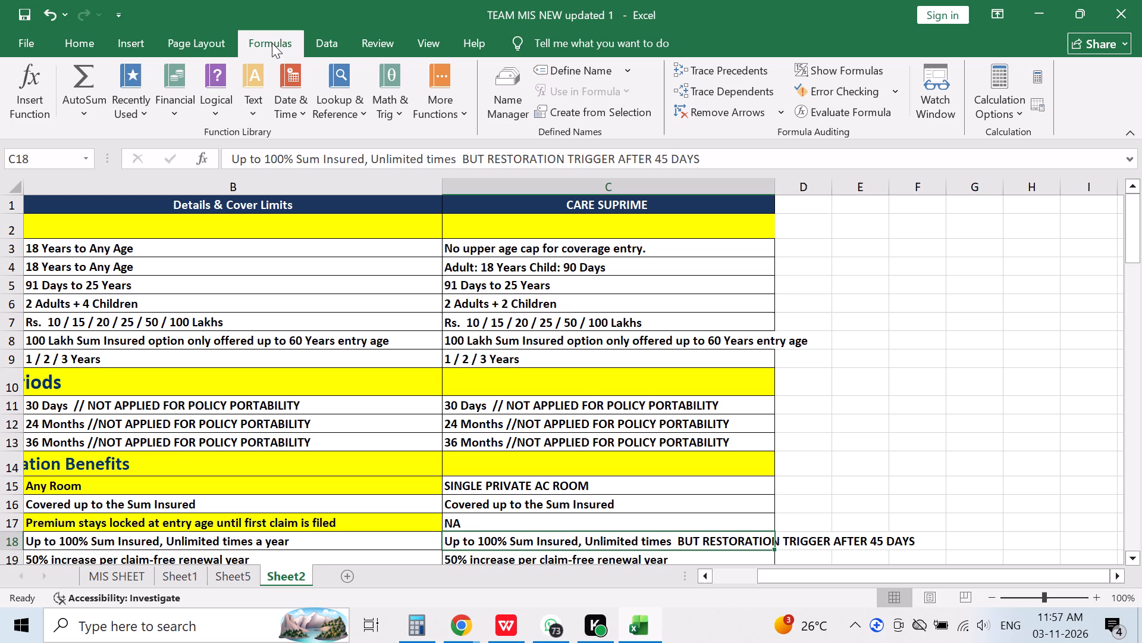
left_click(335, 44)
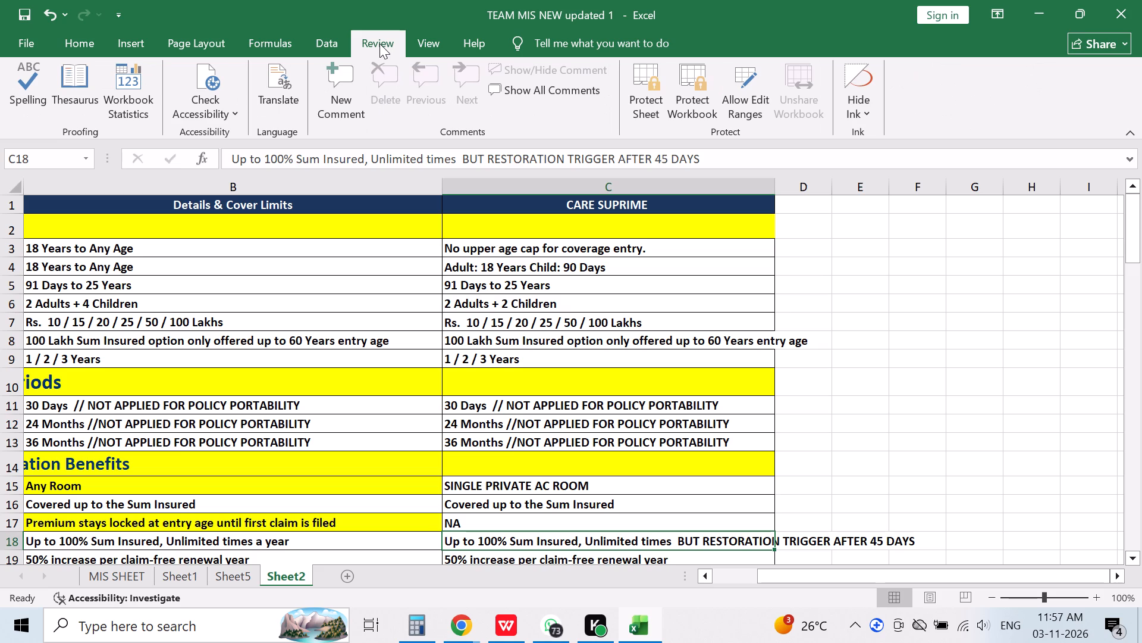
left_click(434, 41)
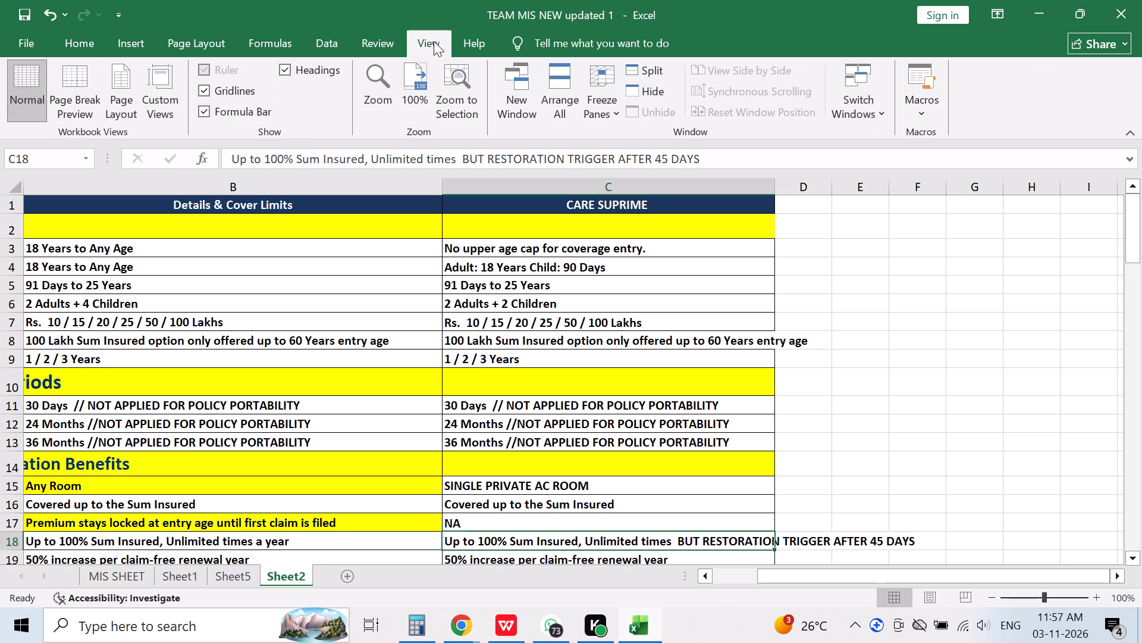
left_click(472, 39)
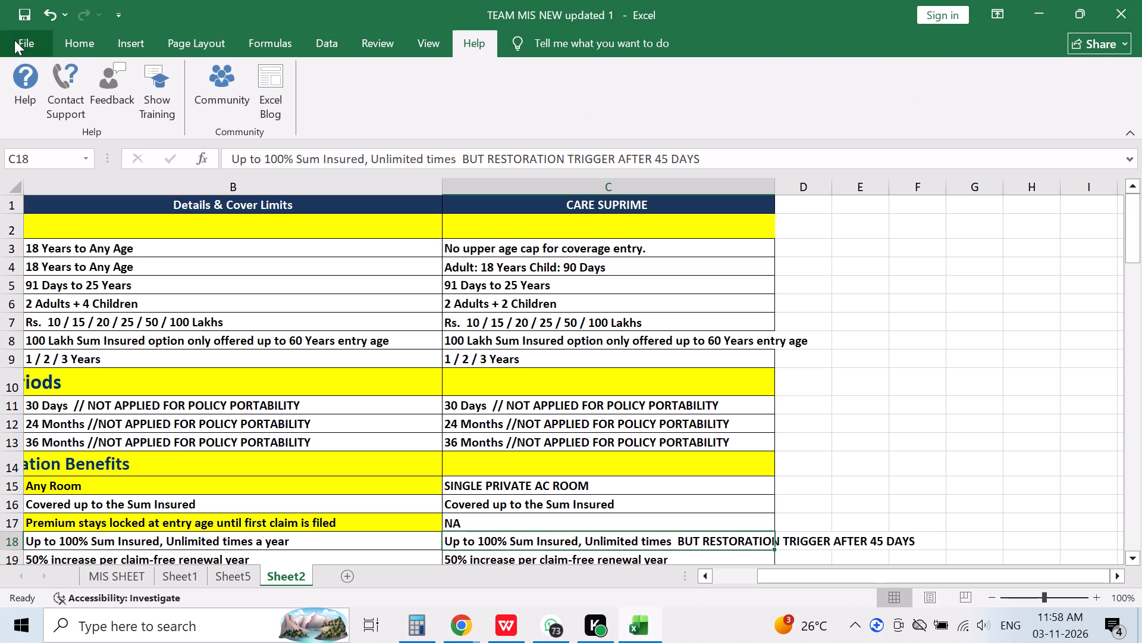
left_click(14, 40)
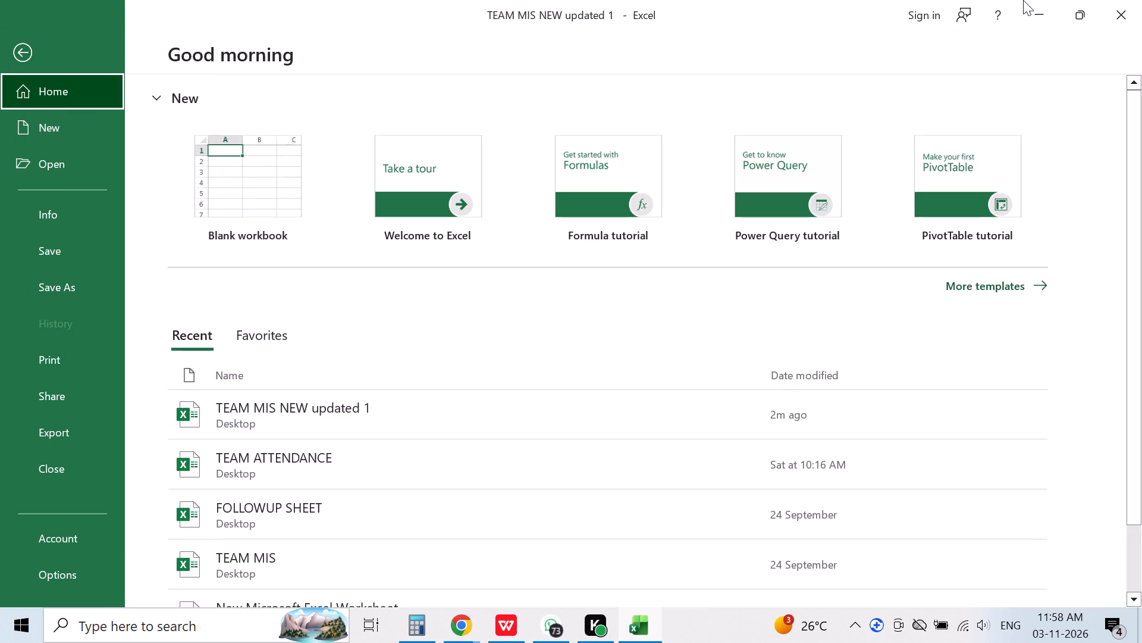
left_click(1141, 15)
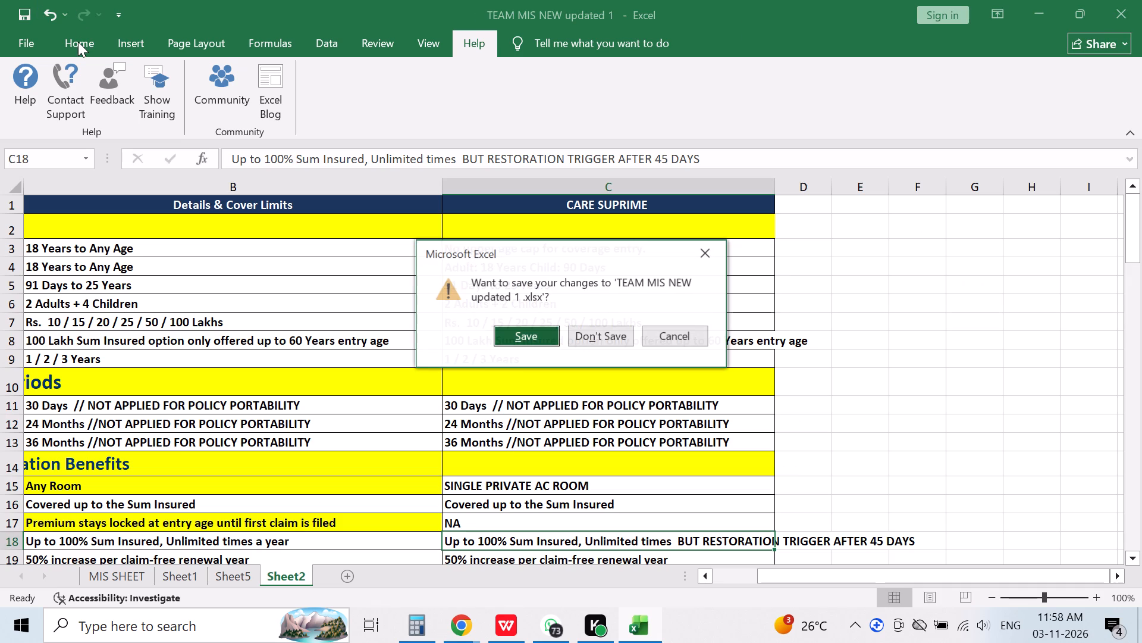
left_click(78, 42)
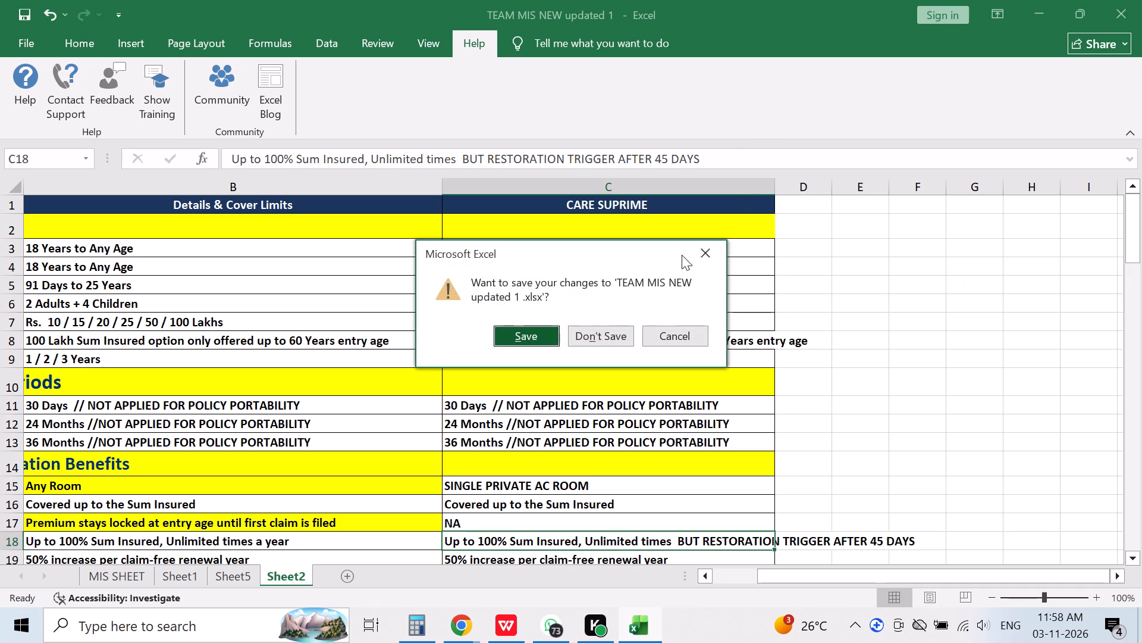
Cancel closing the workbook and keep it open.
left_click(699, 251)
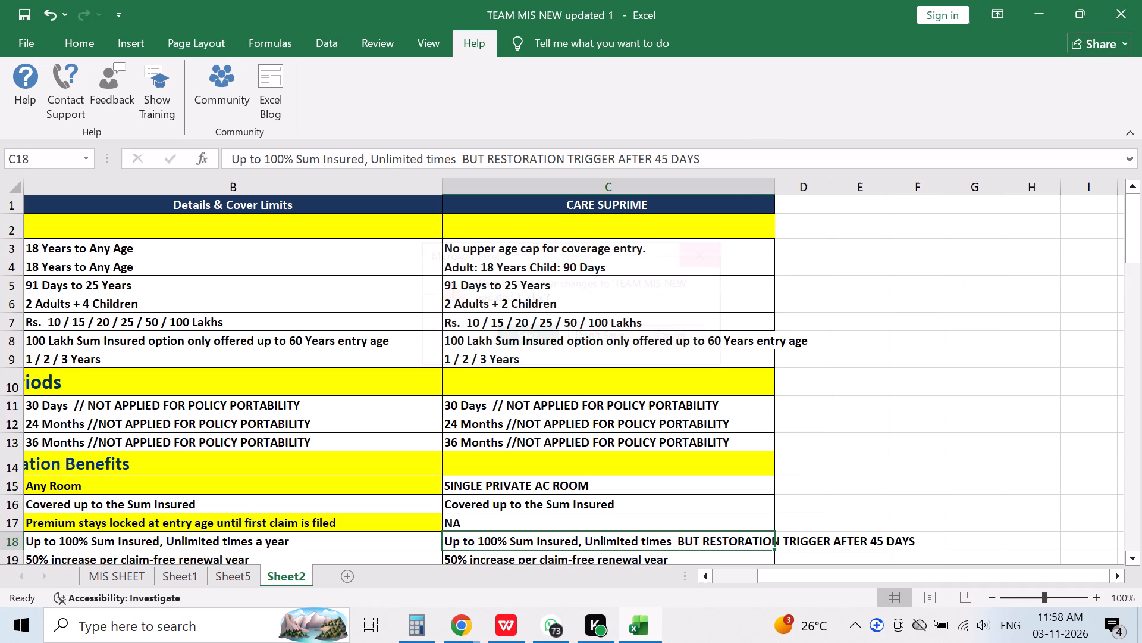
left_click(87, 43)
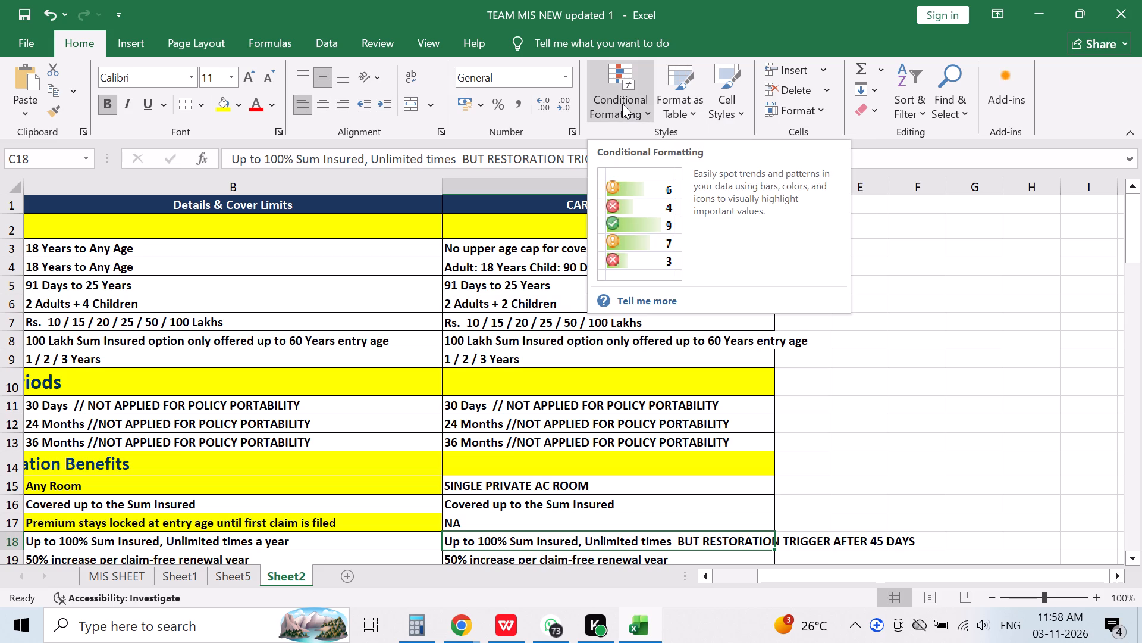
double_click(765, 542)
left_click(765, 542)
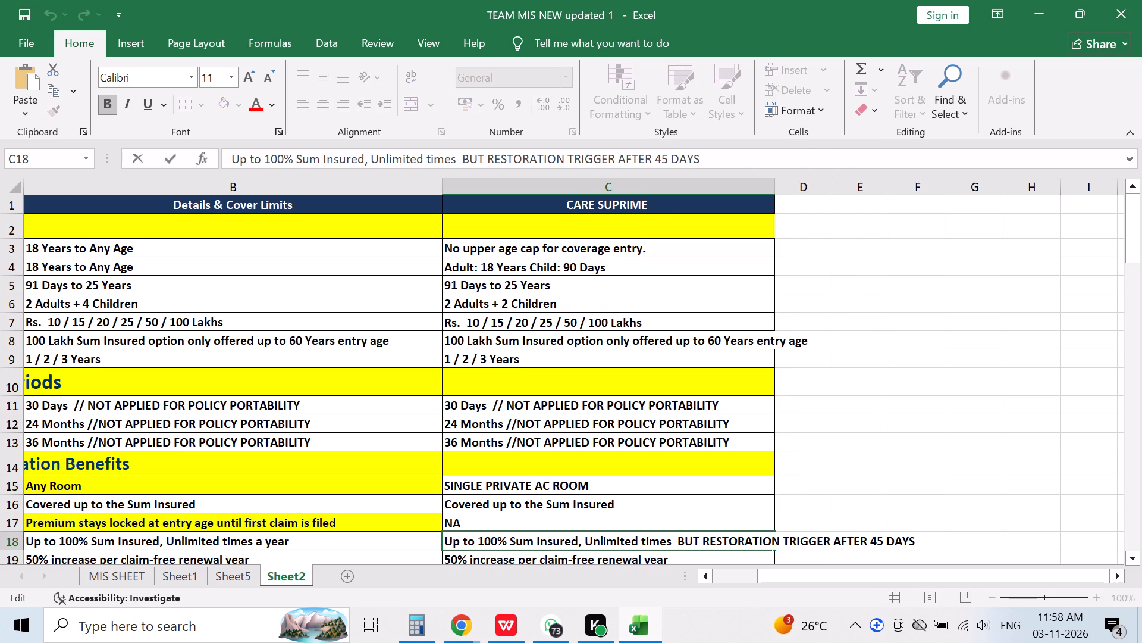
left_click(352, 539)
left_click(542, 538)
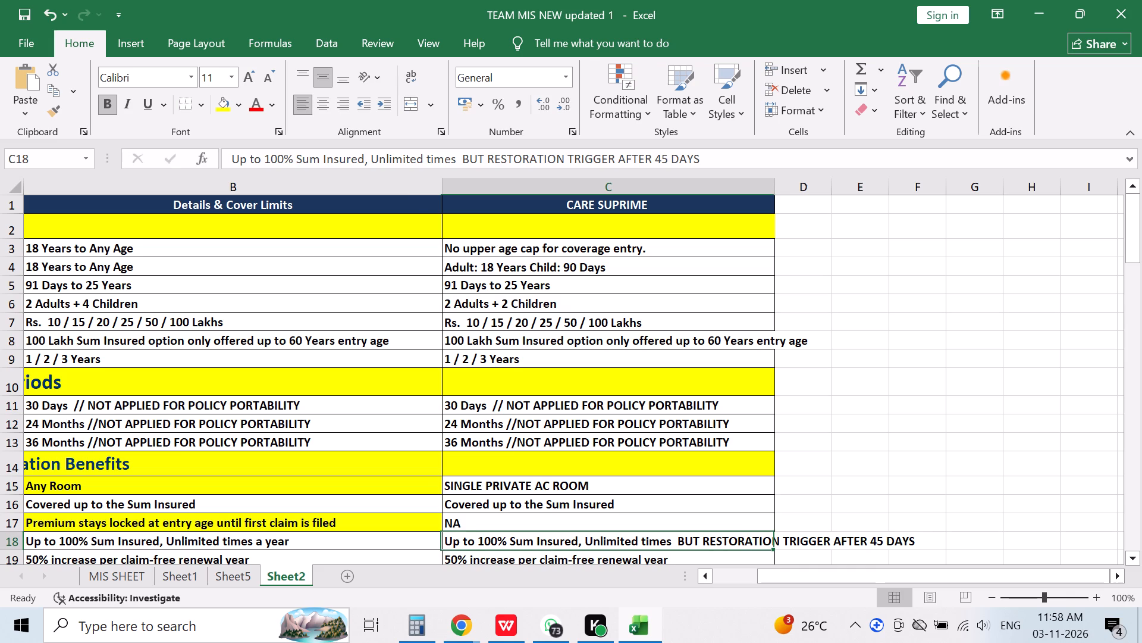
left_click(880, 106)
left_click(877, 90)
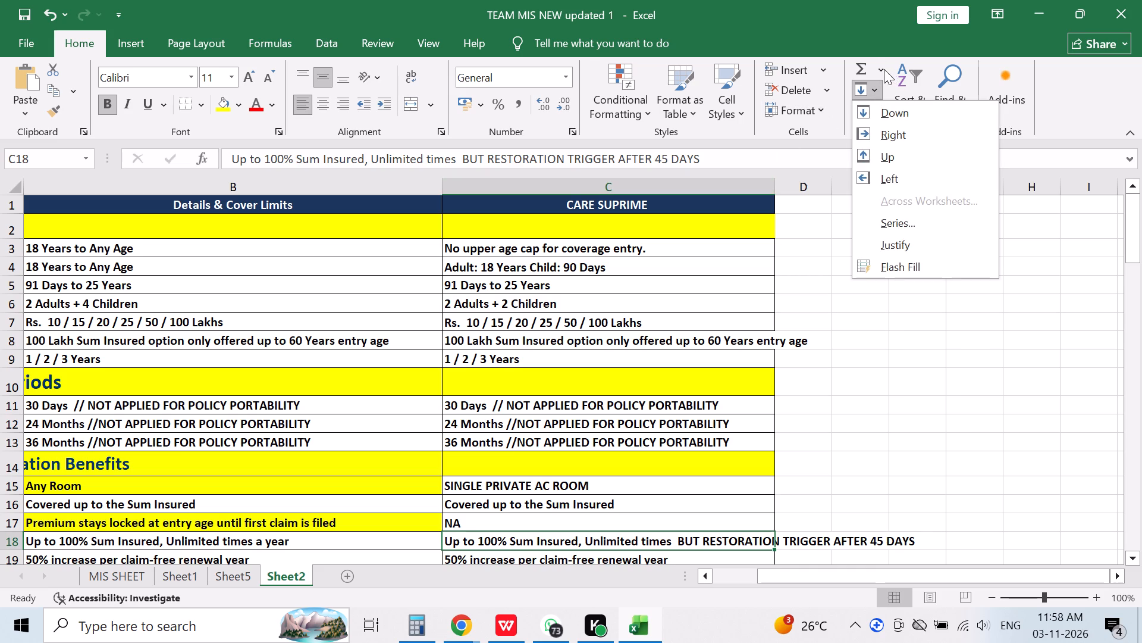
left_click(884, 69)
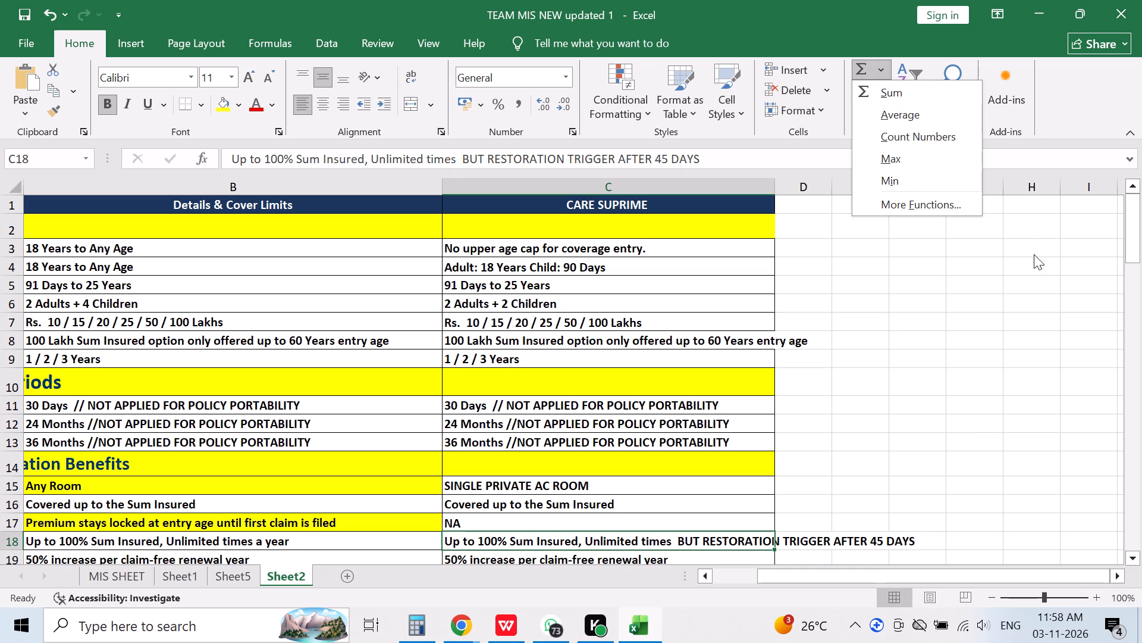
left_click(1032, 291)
Search Sheet2 for the text WRAP with Find, and close the search.
left_click(968, 117)
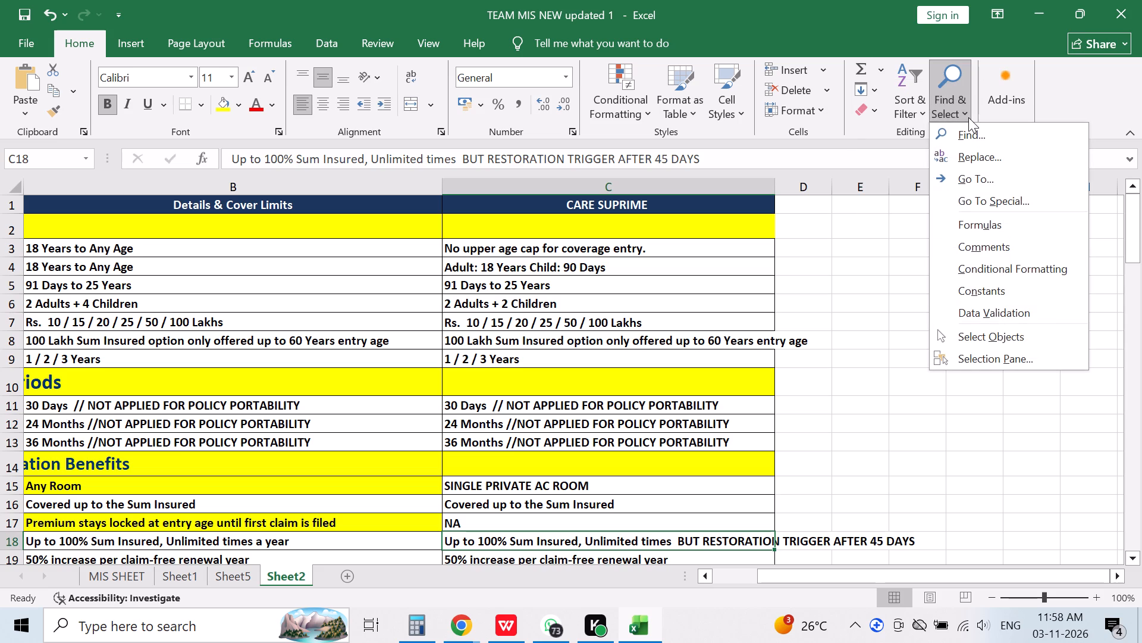
left_click(968, 131)
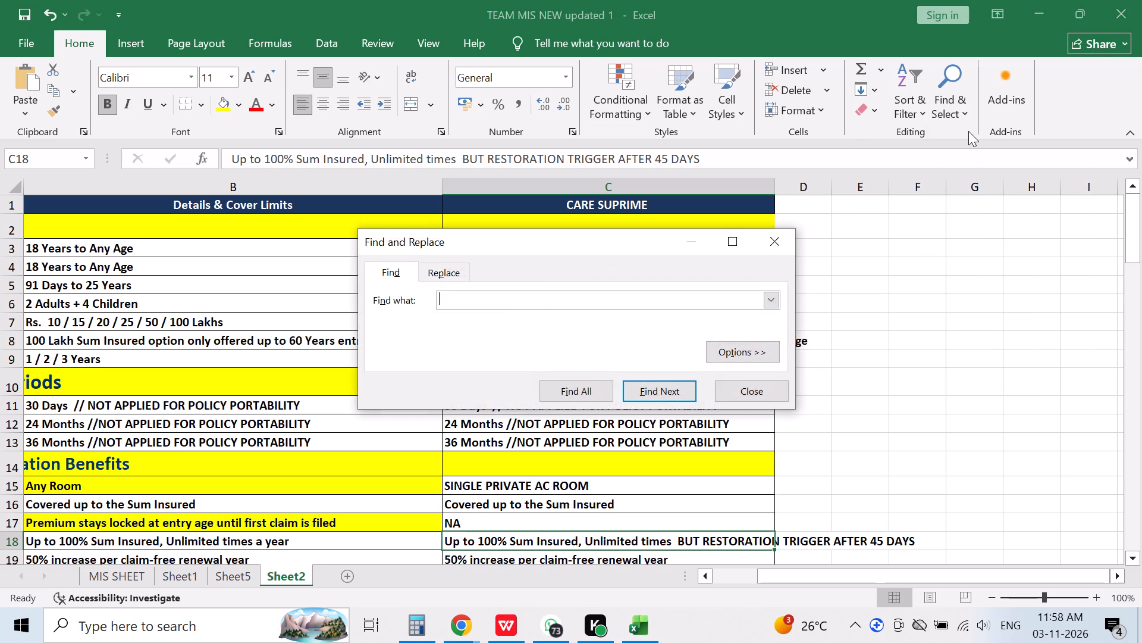
key("w")
type("RA")
key("p")
key("Return")
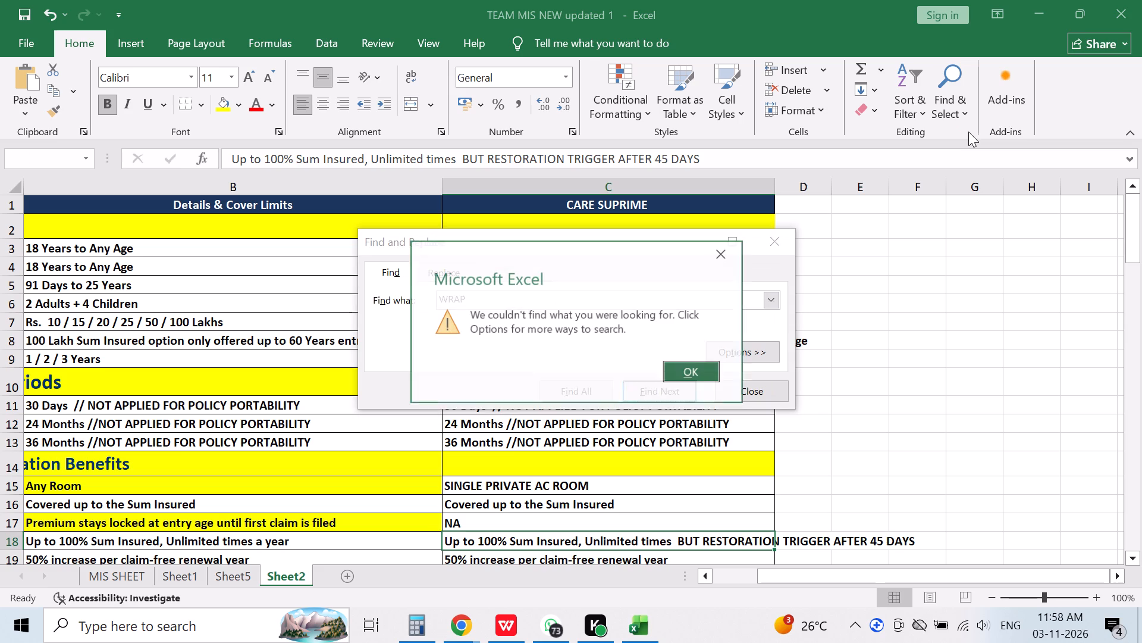
left_click(703, 370)
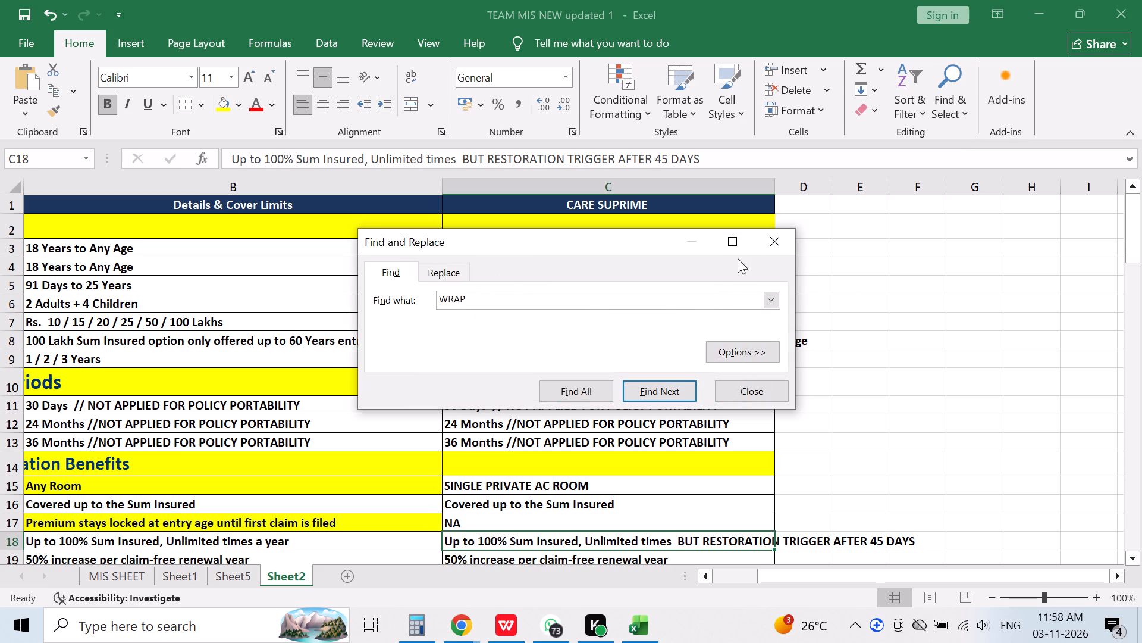
left_click(771, 244)
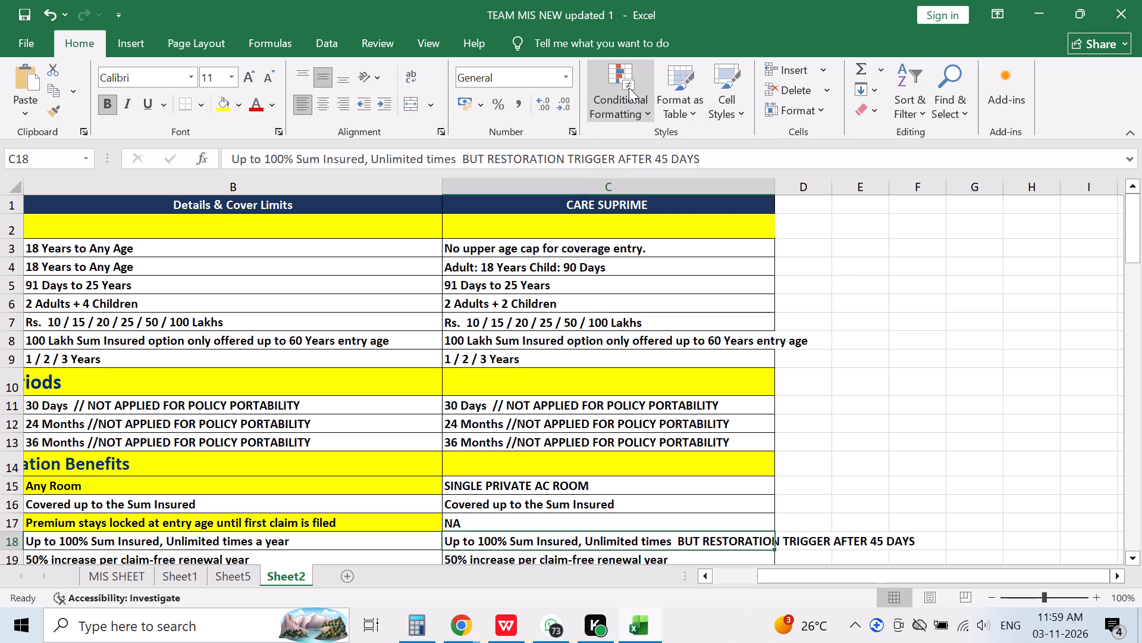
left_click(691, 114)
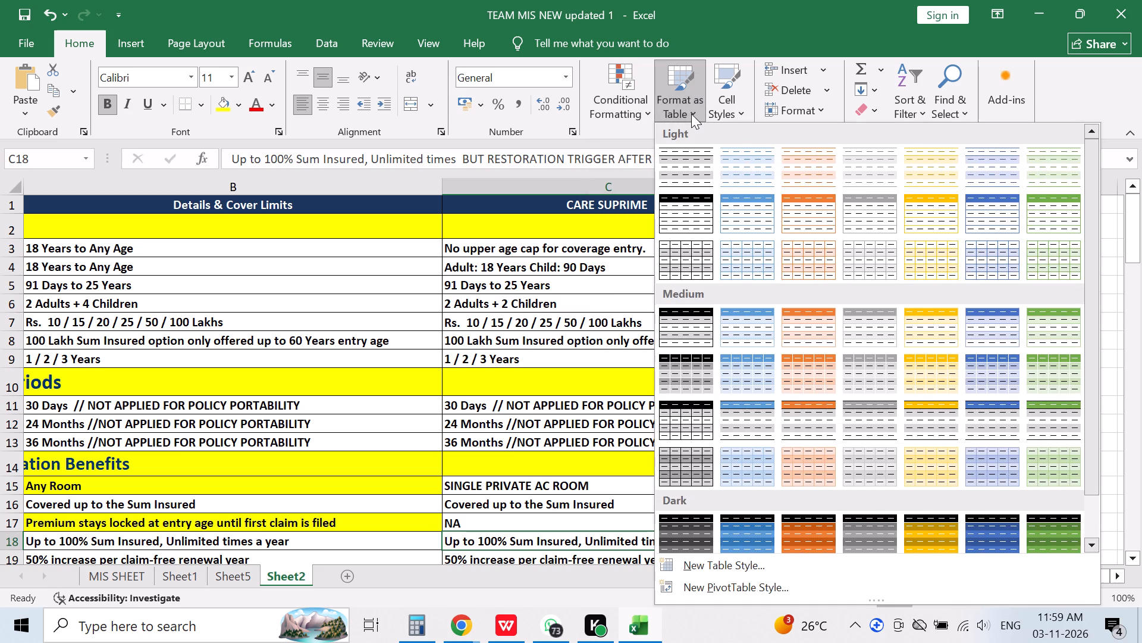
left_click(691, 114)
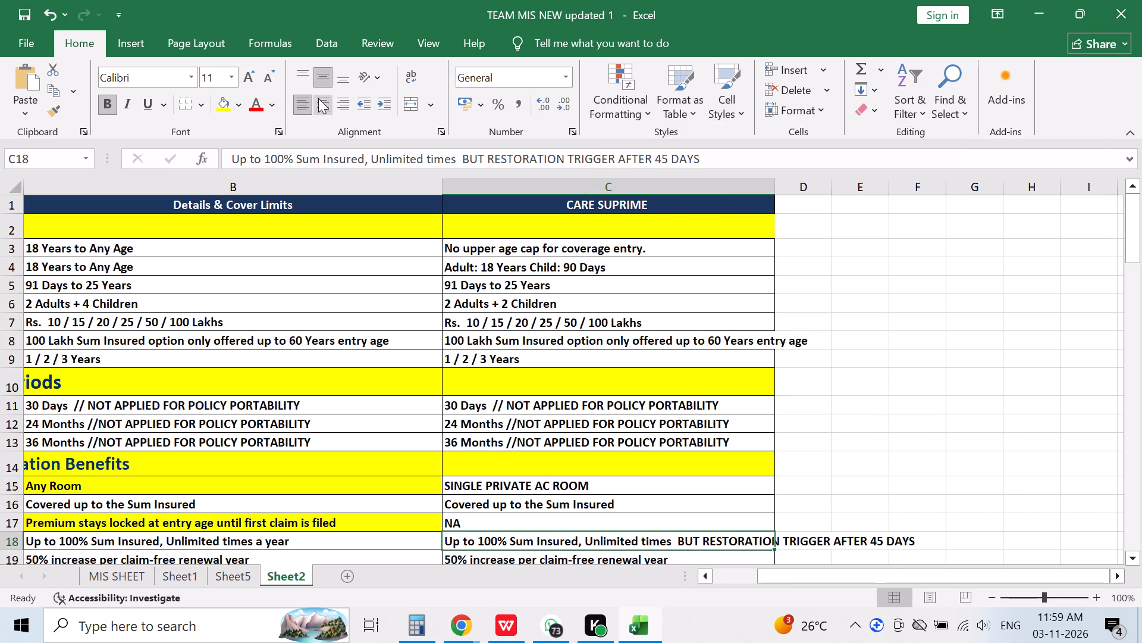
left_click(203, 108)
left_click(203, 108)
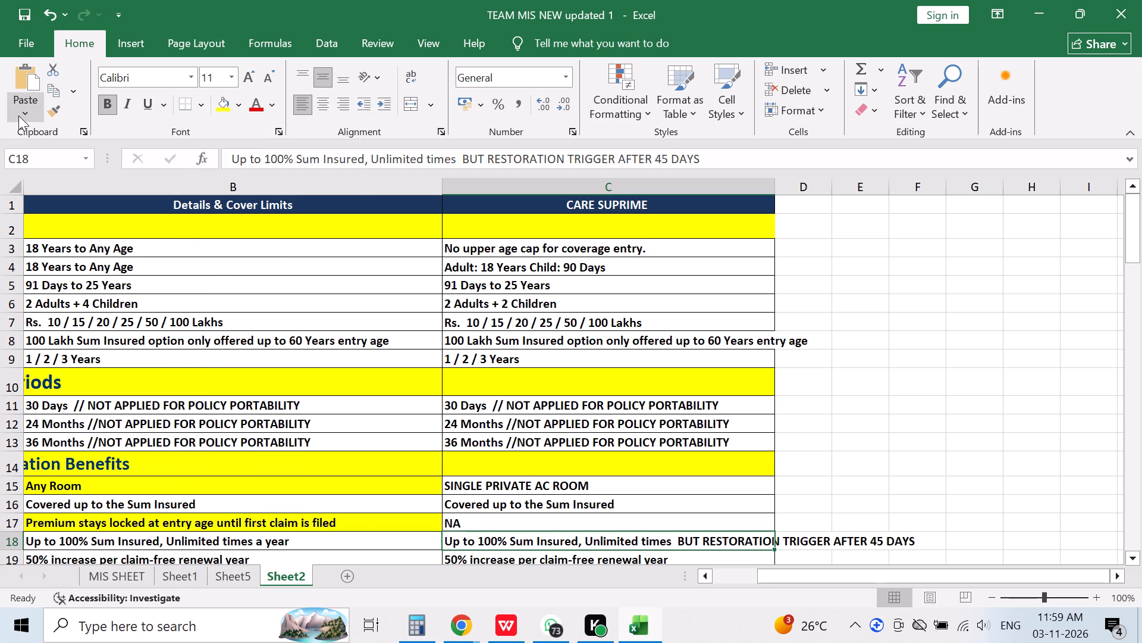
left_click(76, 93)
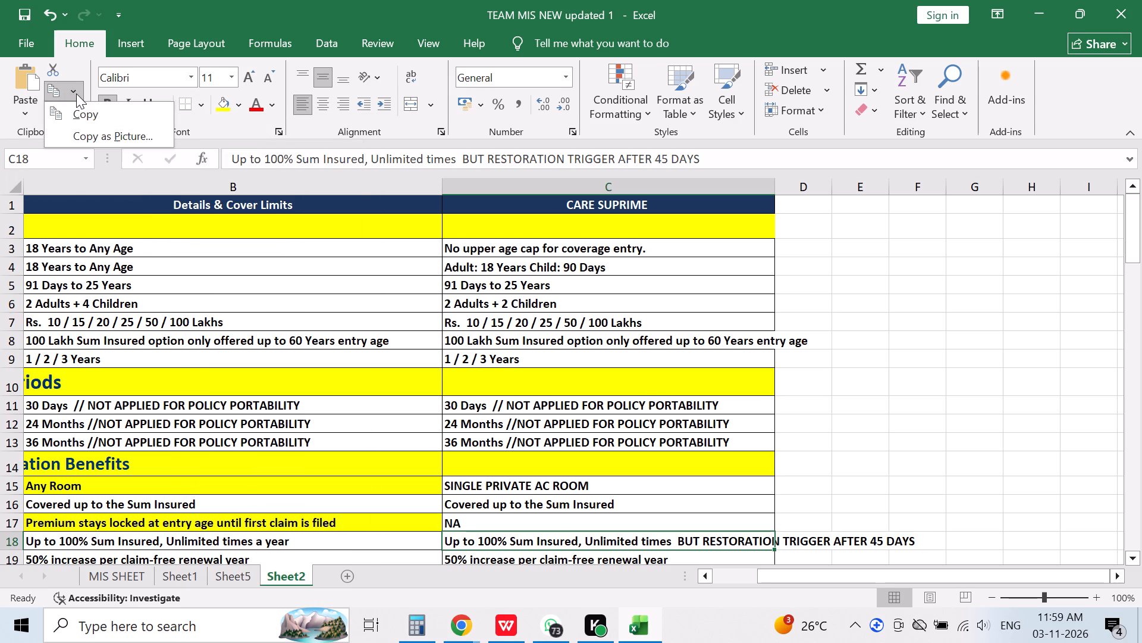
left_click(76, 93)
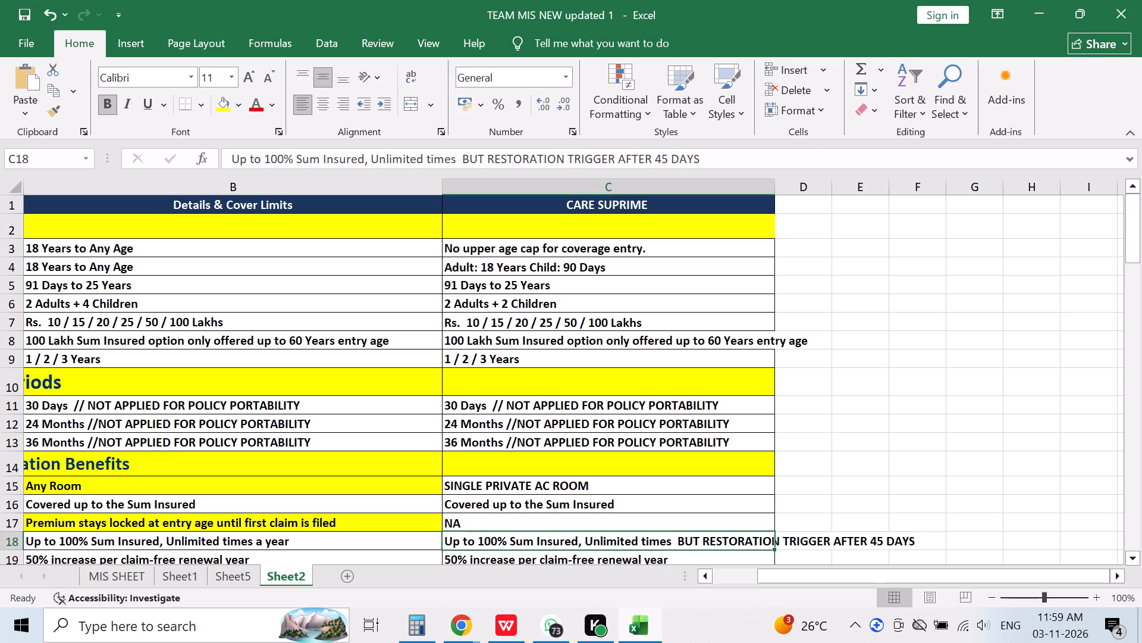
Widen the CARE SUPRIME column C on Sheet2 until the full Automatic SI Restoration text in C18 fits.
left_click_drag(774, 186, 864, 194)
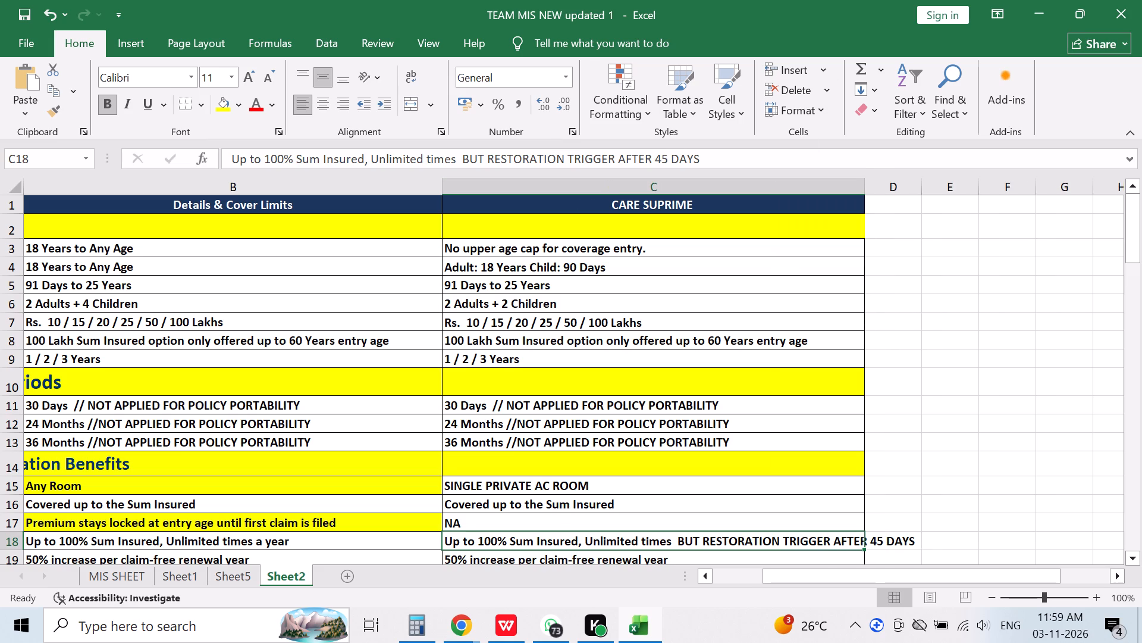
left_click_drag(862, 185, 935, 189)
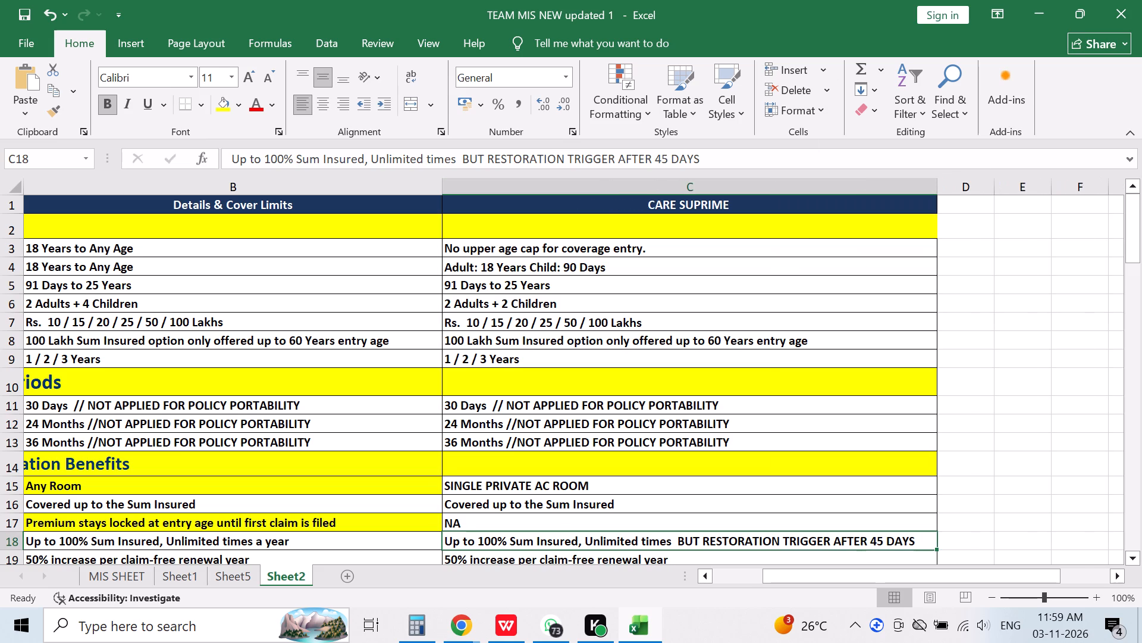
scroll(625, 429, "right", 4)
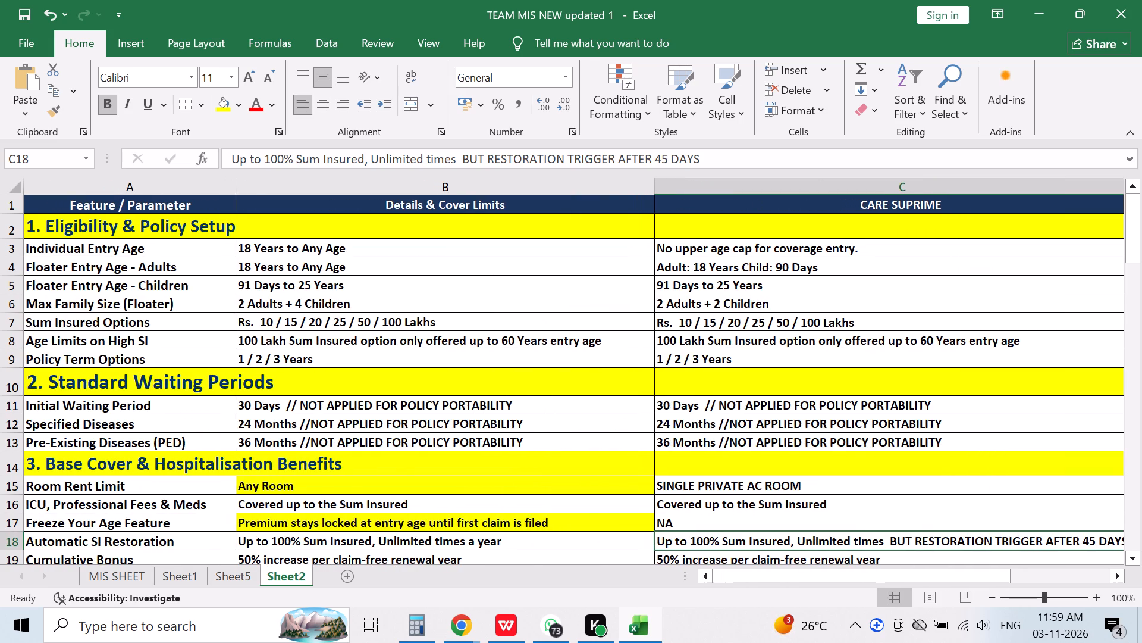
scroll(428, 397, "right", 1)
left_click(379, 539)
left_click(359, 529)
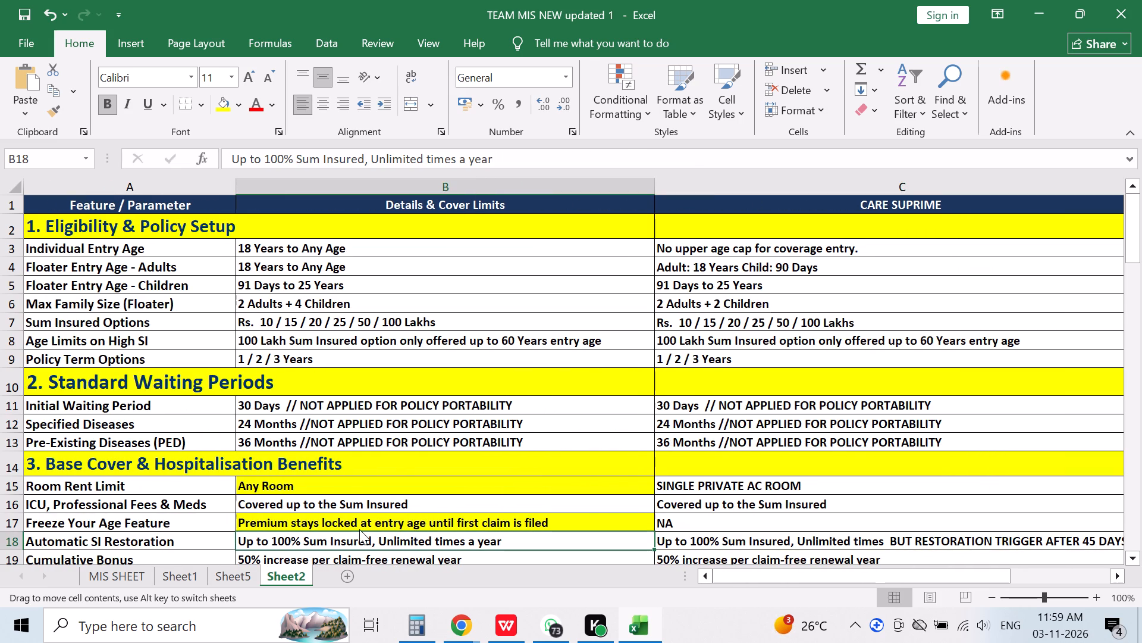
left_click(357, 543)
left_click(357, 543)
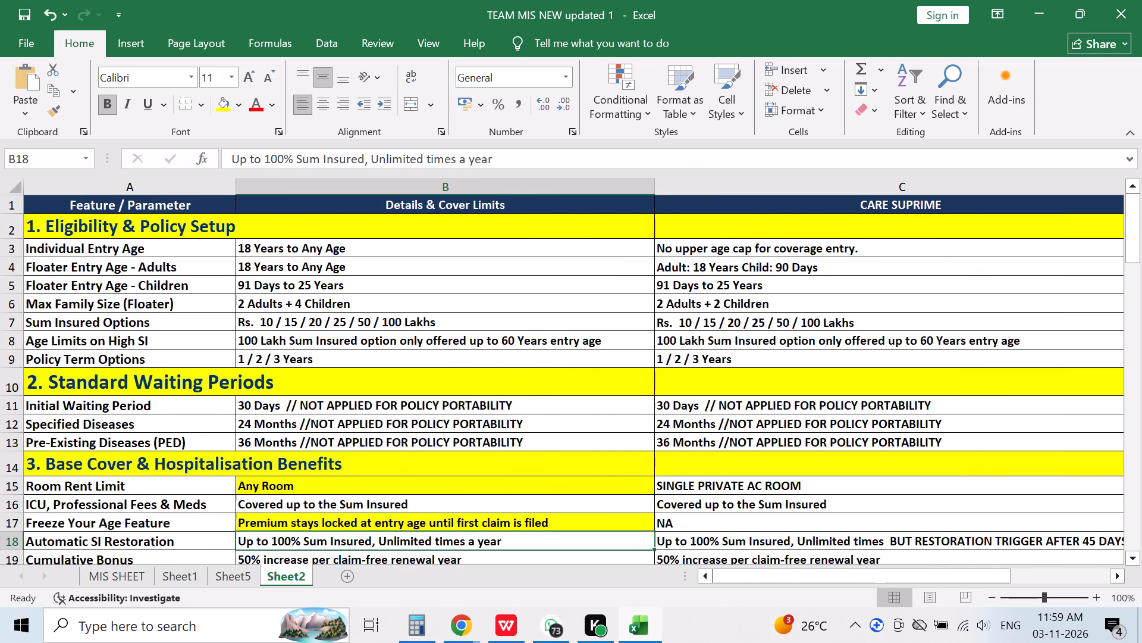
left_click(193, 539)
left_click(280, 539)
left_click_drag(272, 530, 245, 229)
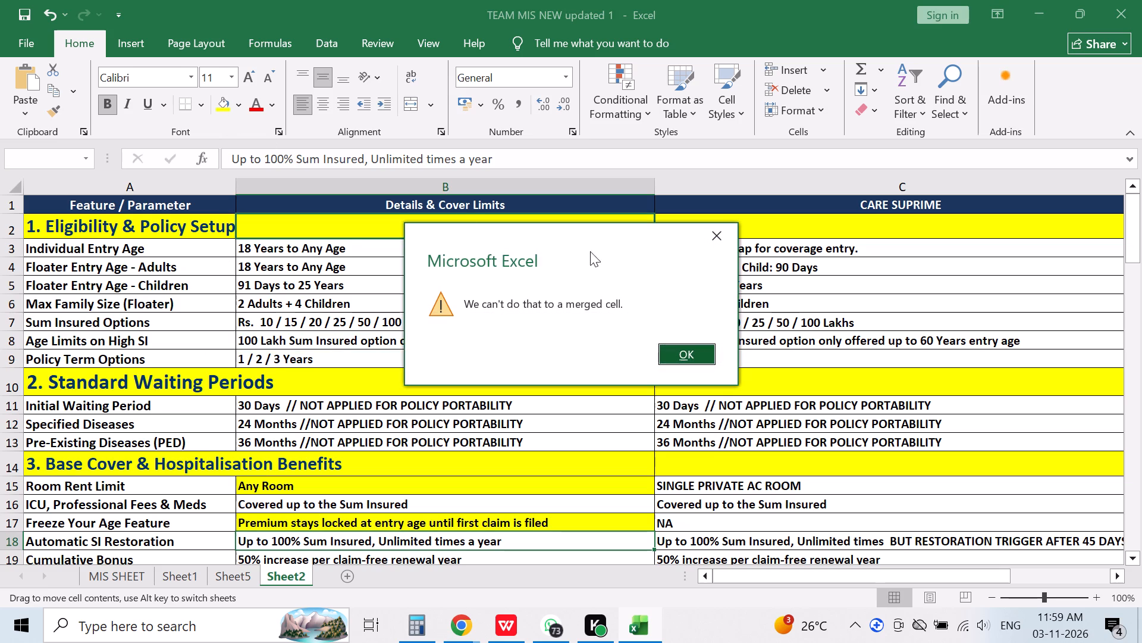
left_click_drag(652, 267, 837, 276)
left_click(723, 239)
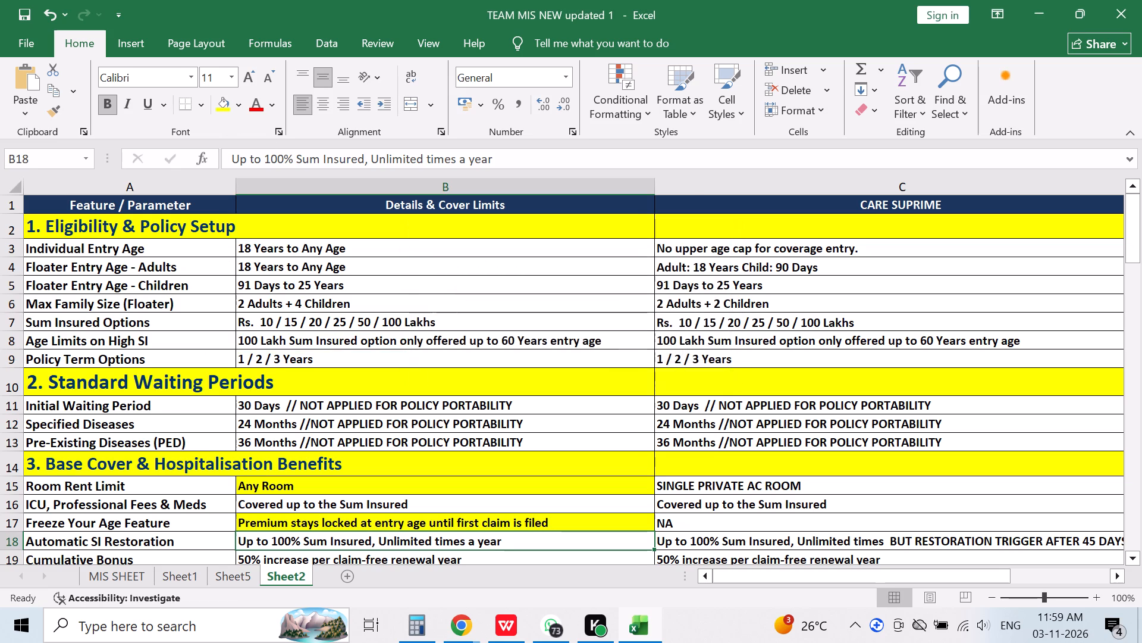
Highlight the Automatic SI Restoration cell B18 in the Details & Cover Limits column with yellow fill.
left_click(101, 537)
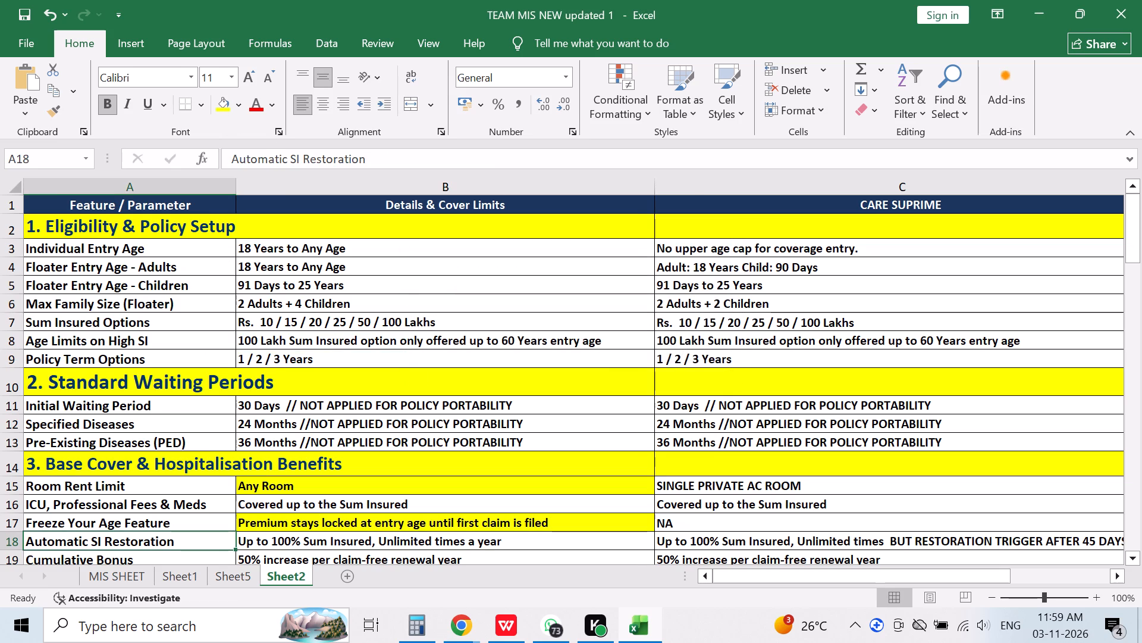
left_click(312, 540)
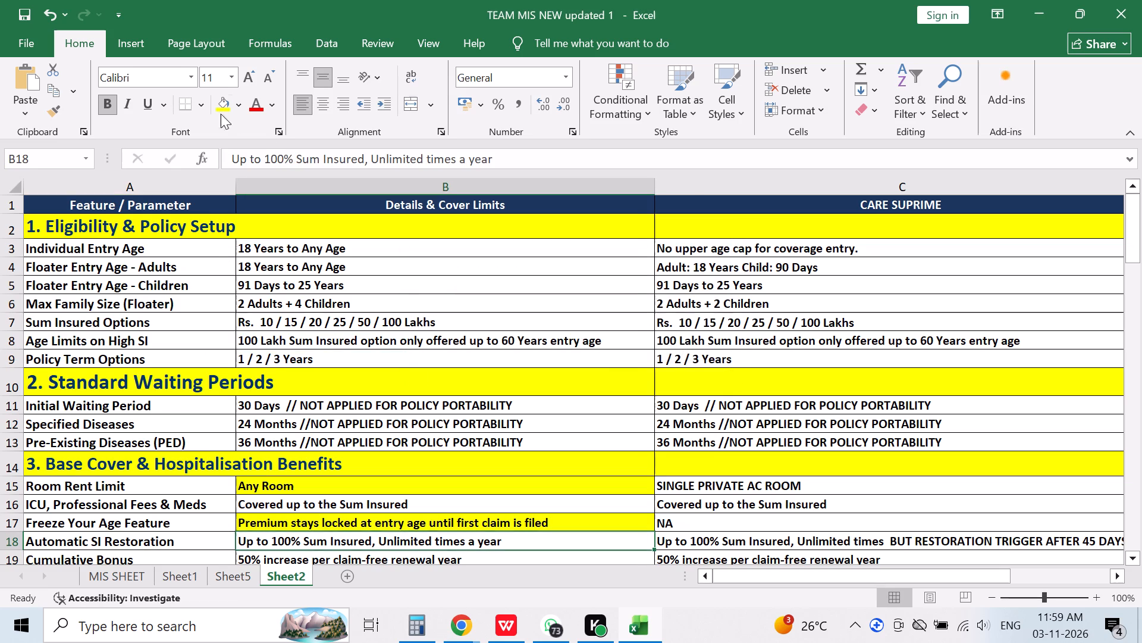
left_click(224, 100)
Append "Total 100%" to the Cumulative Bonus text in B19 of the Details & Cover Limits column.
scroll(465, 514, "down", 1)
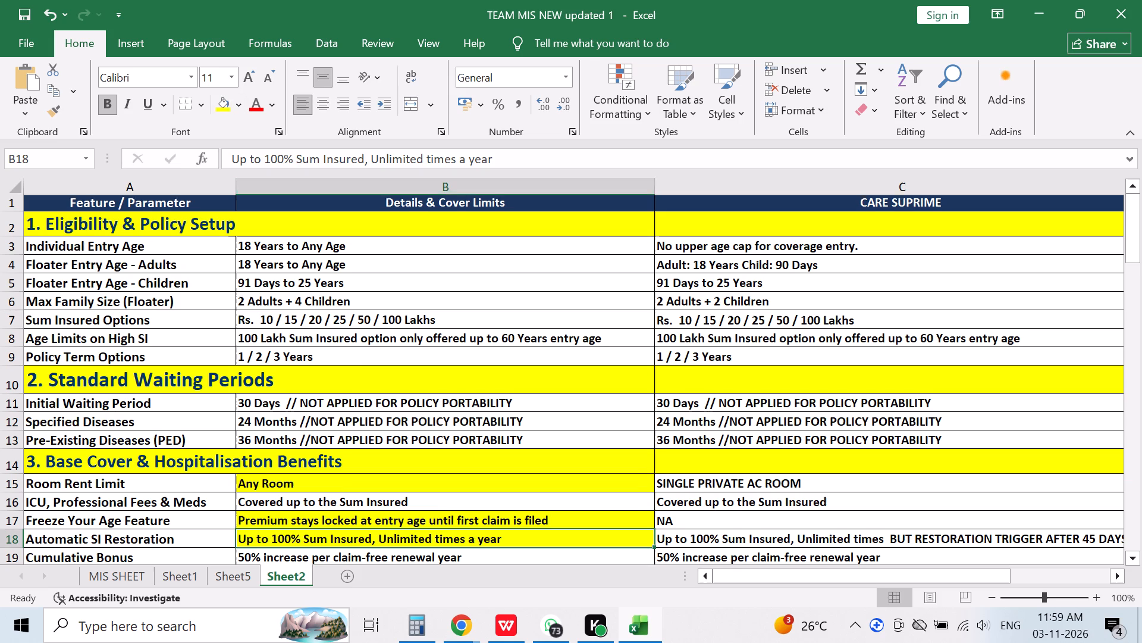
scroll(465, 514, "down", 2)
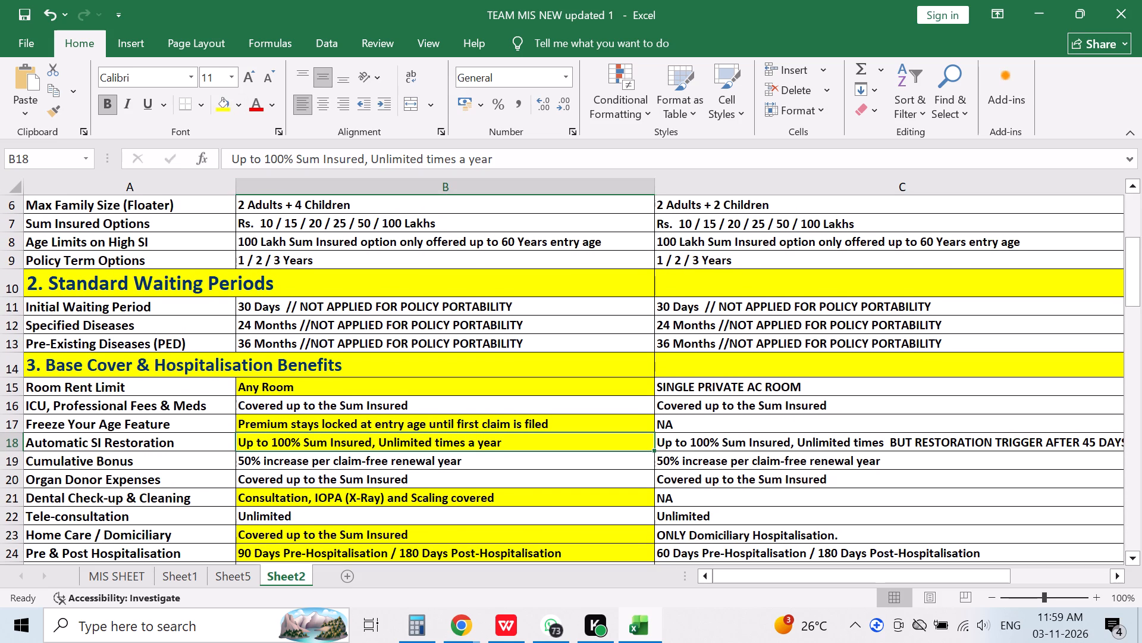
left_click(297, 461)
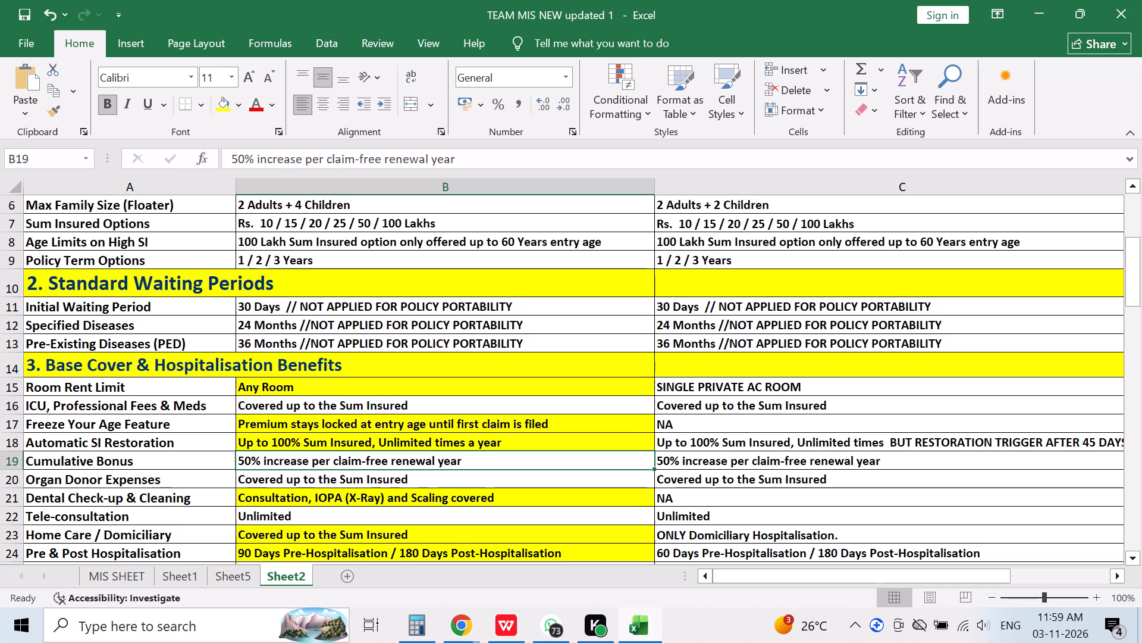
left_click(485, 464)
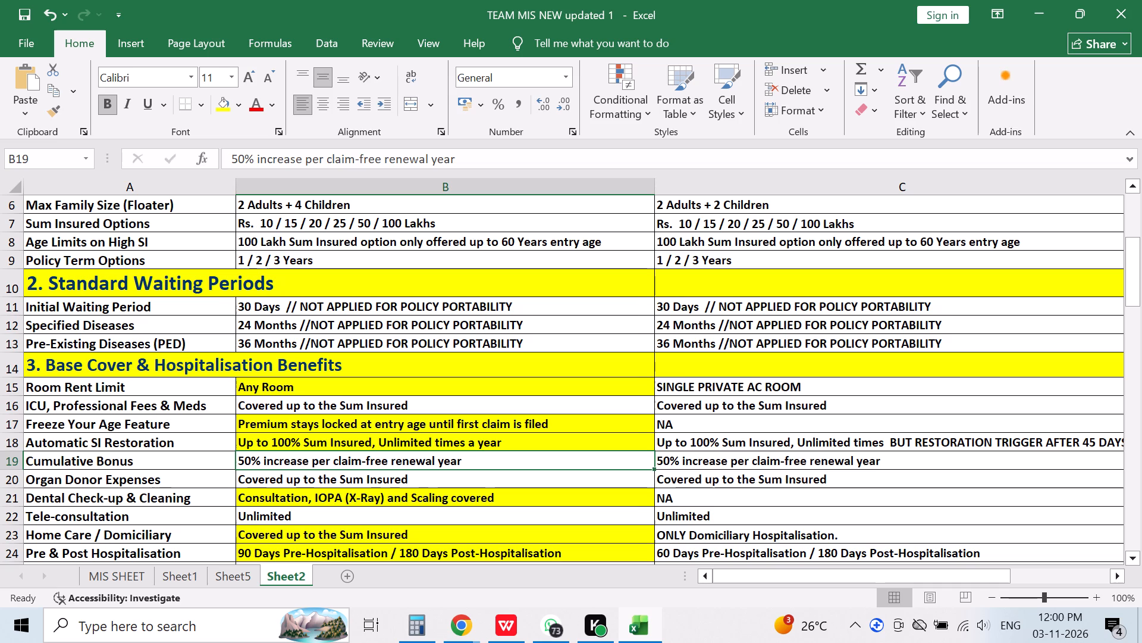
double_click(511, 464)
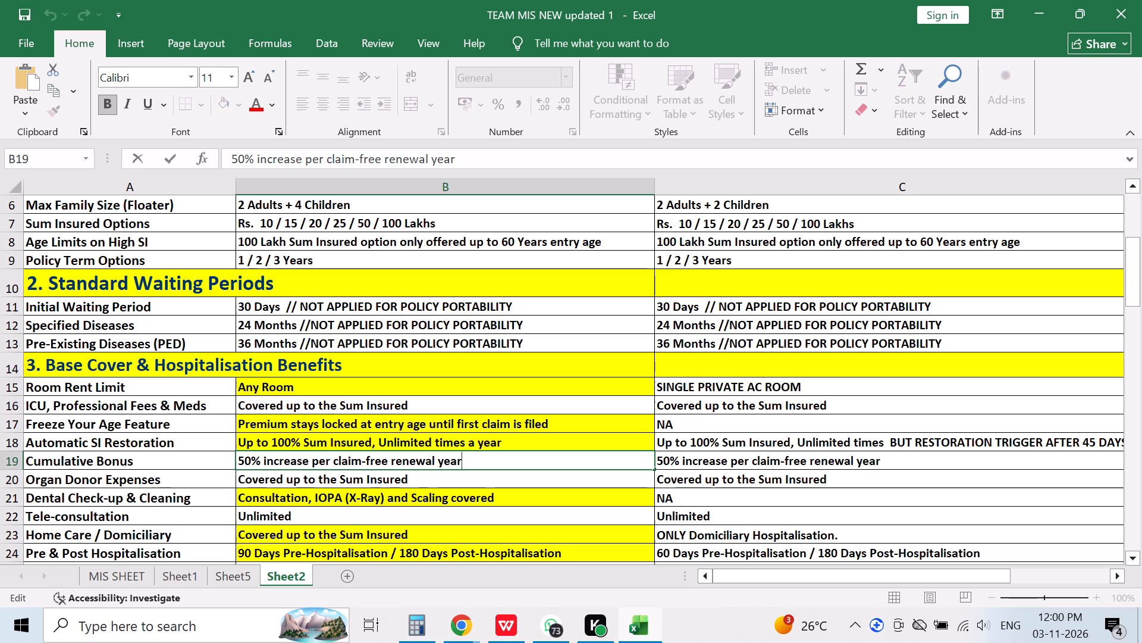
key("space")
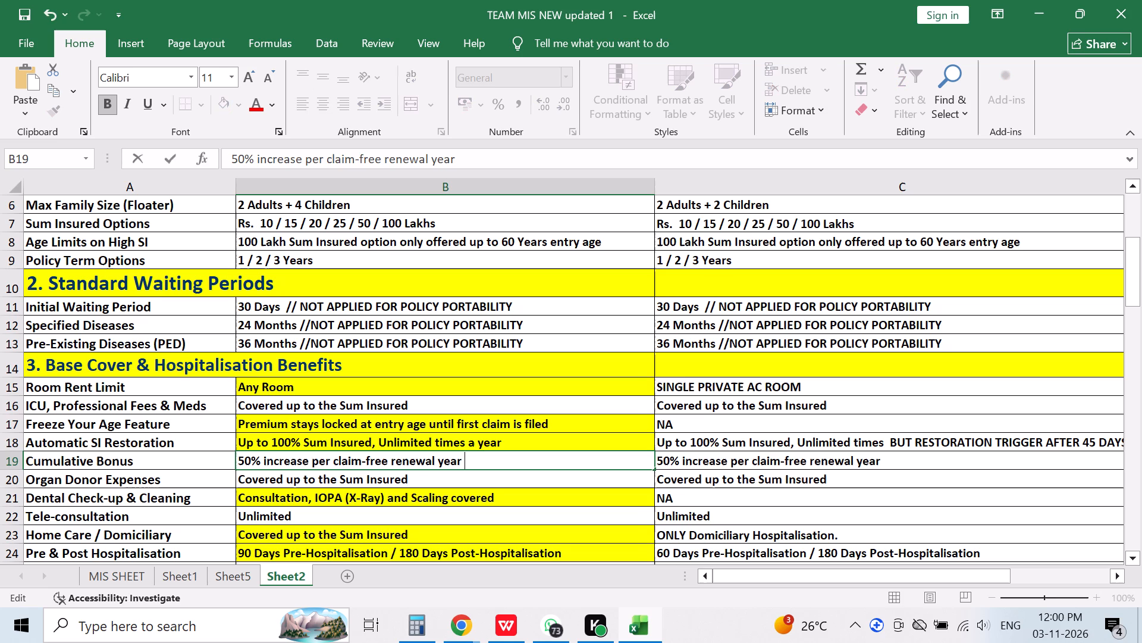
key("t")
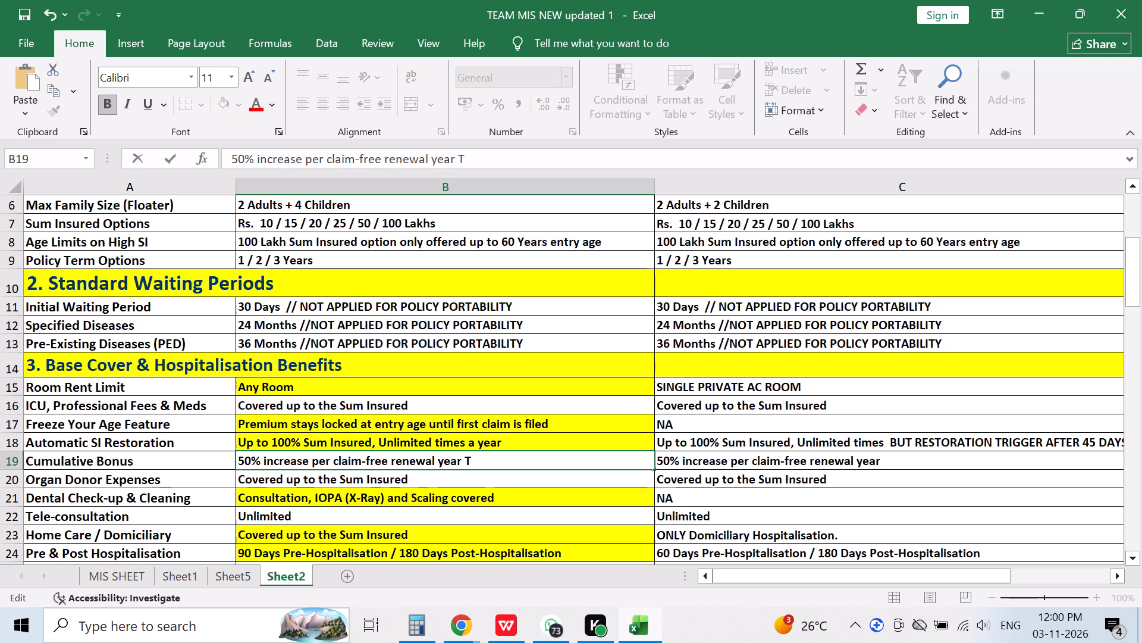
type("ota")
type("l")
key("space")
type("100")
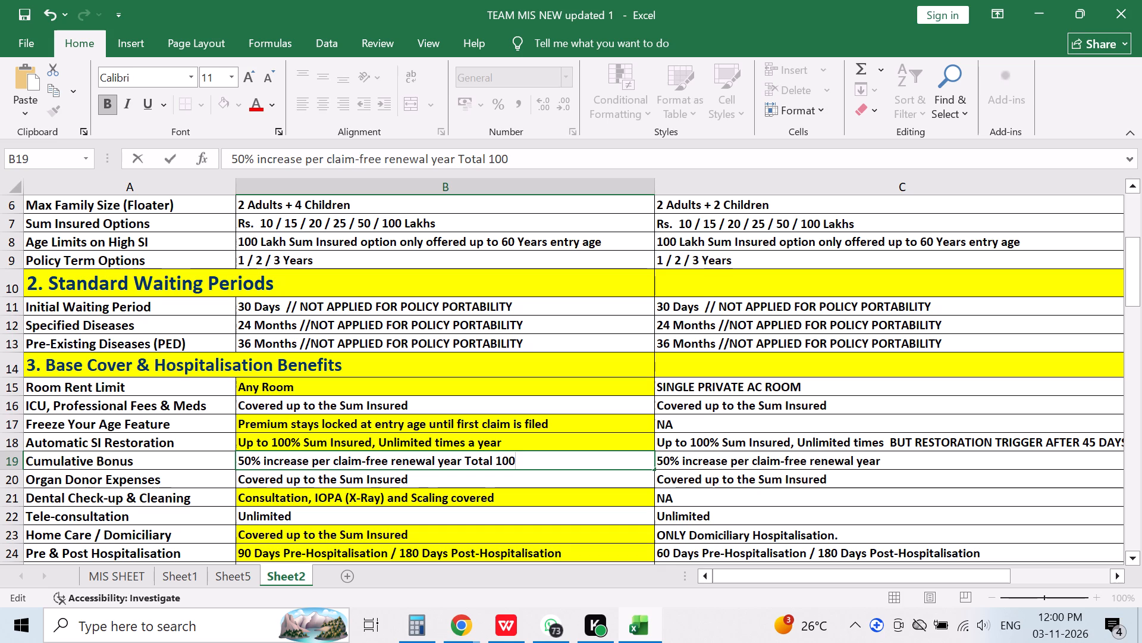
key("shift+percent")
key("space")
Change the CARE SUPRIME Cumulative Bonus in C19 to "25 % increase per claim-free renewal year maximum 150%".
triple_click(669, 457)
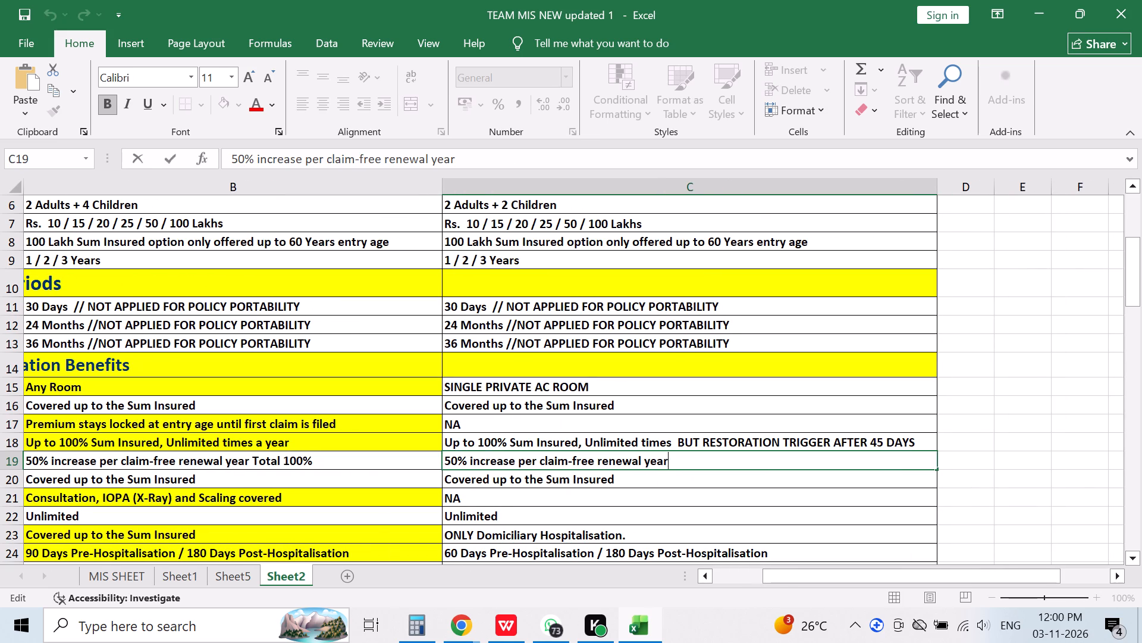
left_click(460, 462)
key("BackSpace")
key("BackSpace")
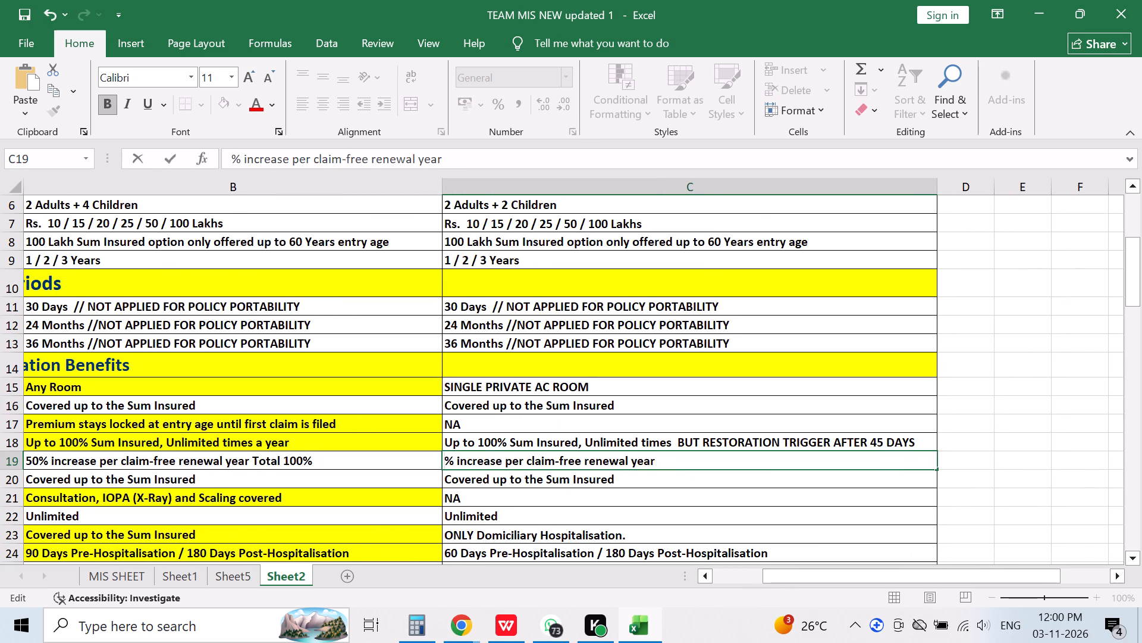
type("25")
key("space")
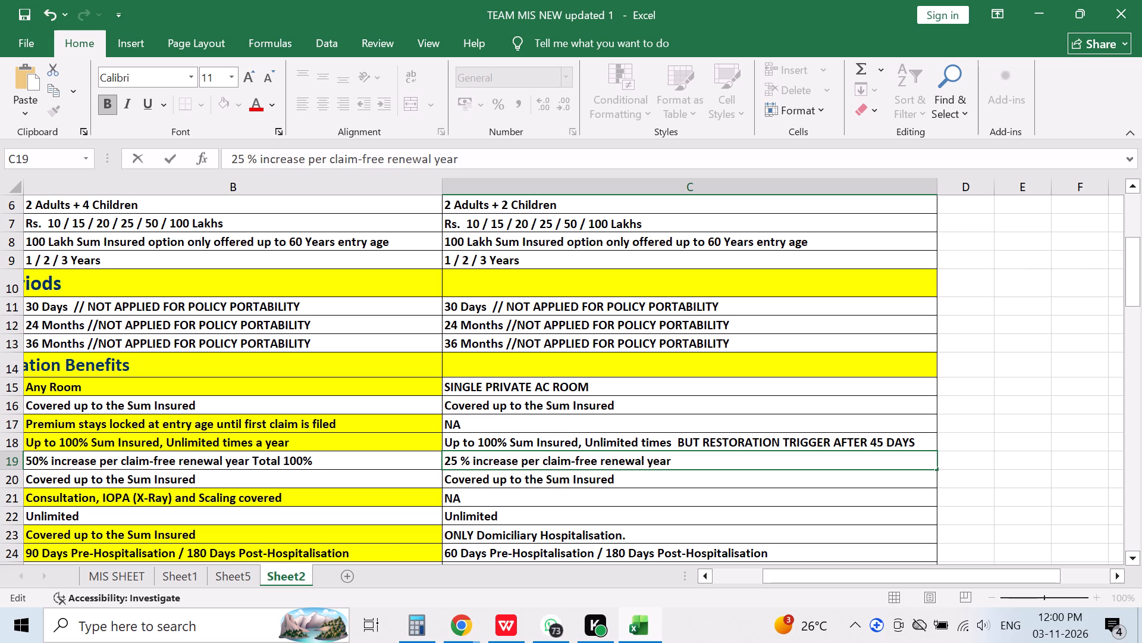
left_click(681, 458)
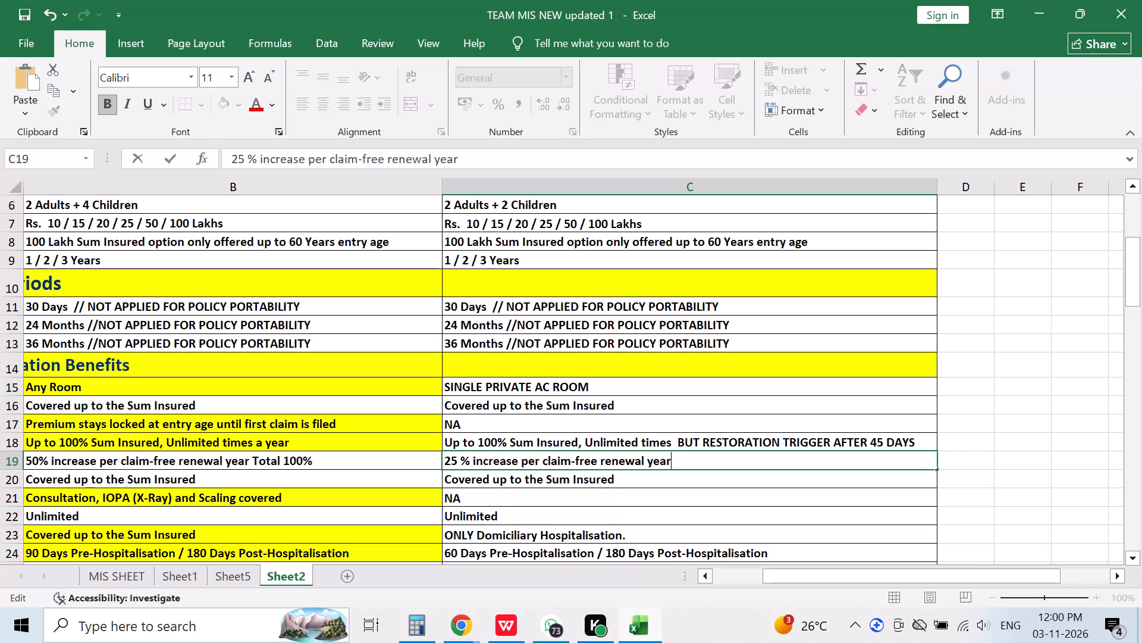
key("space")
type("maximum")
key("space")
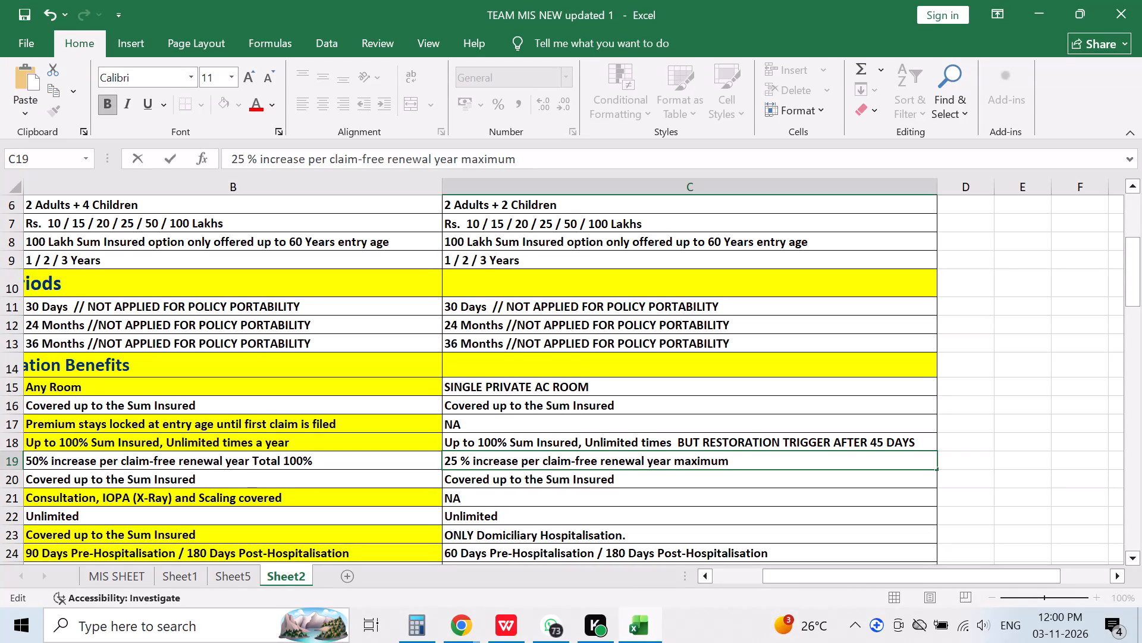
type("150")
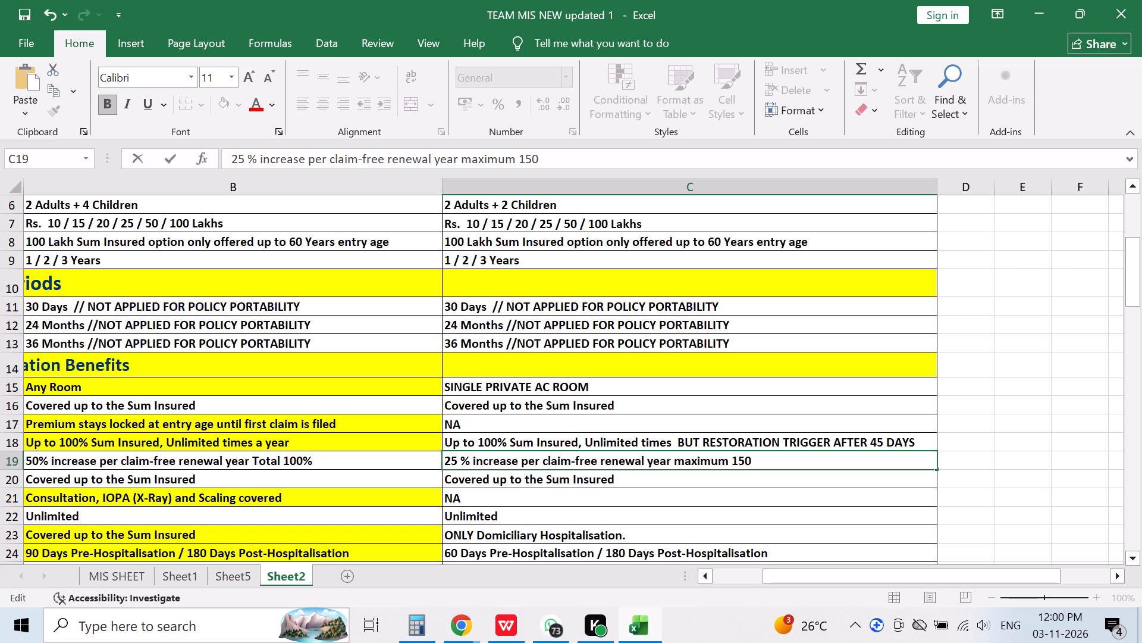
key("shift+percent")
left_click(664, 474)
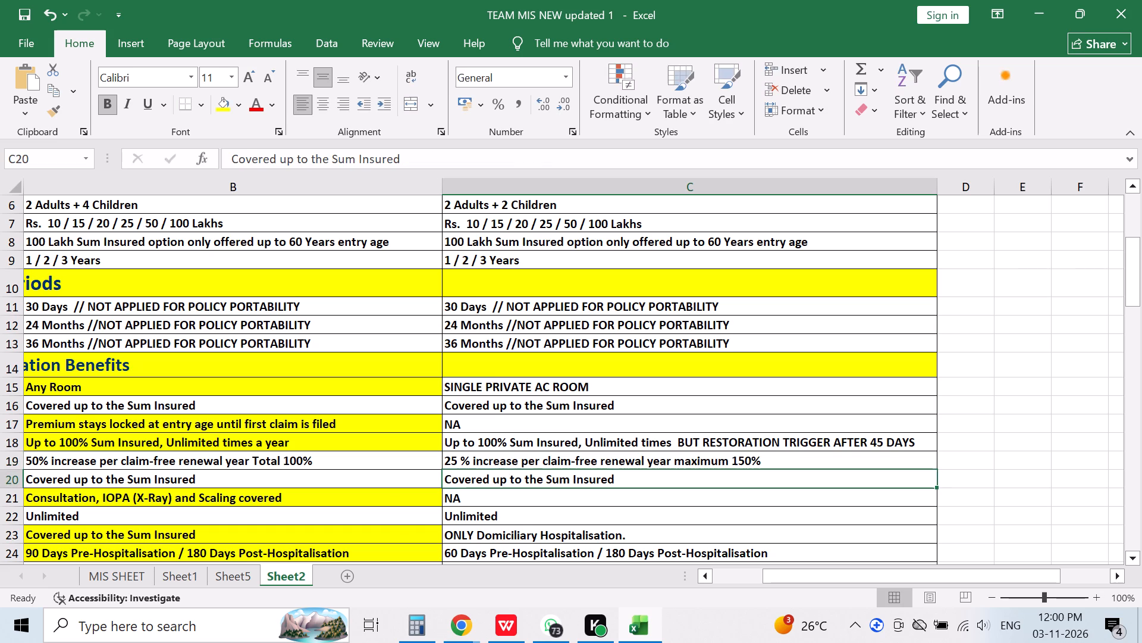
Review both plans' entries in the Base Cover & Hospitalisation Benefits section, down to the STAR Wellness Program and following rows.
scroll(664, 474, "right", 2)
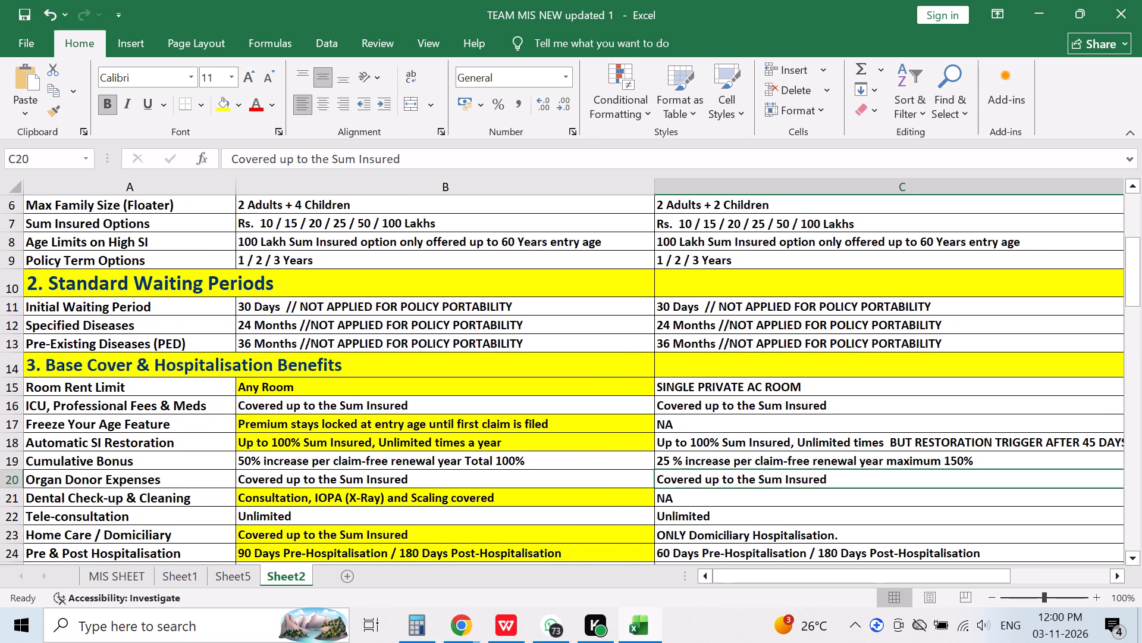
scroll(664, 474, "down", 1)
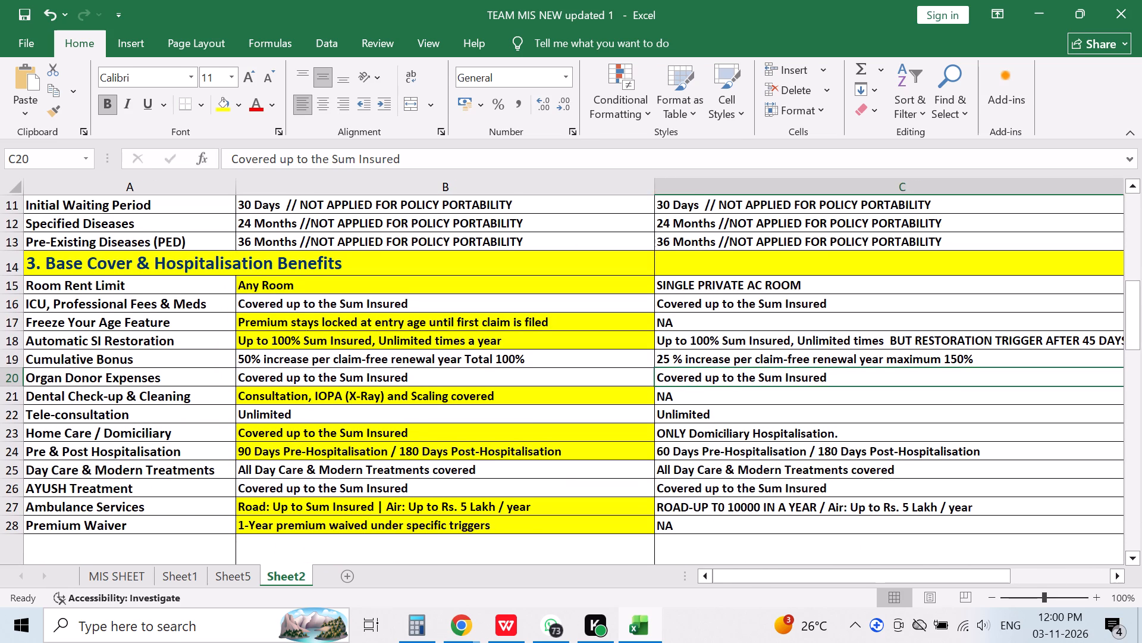
left_click(694, 418)
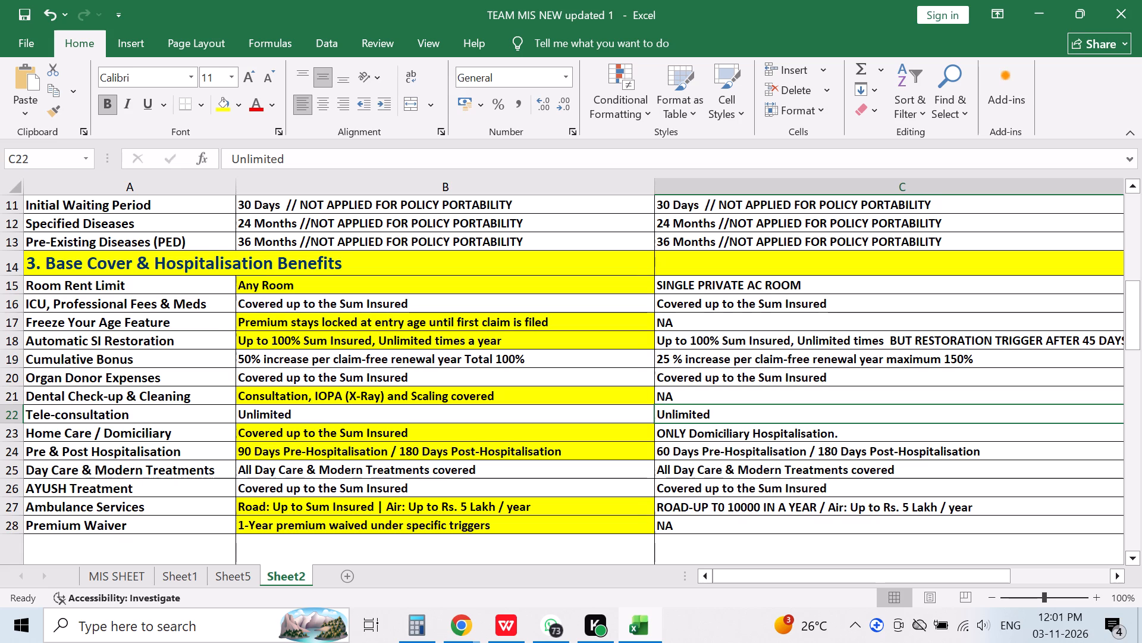
left_click(427, 376)
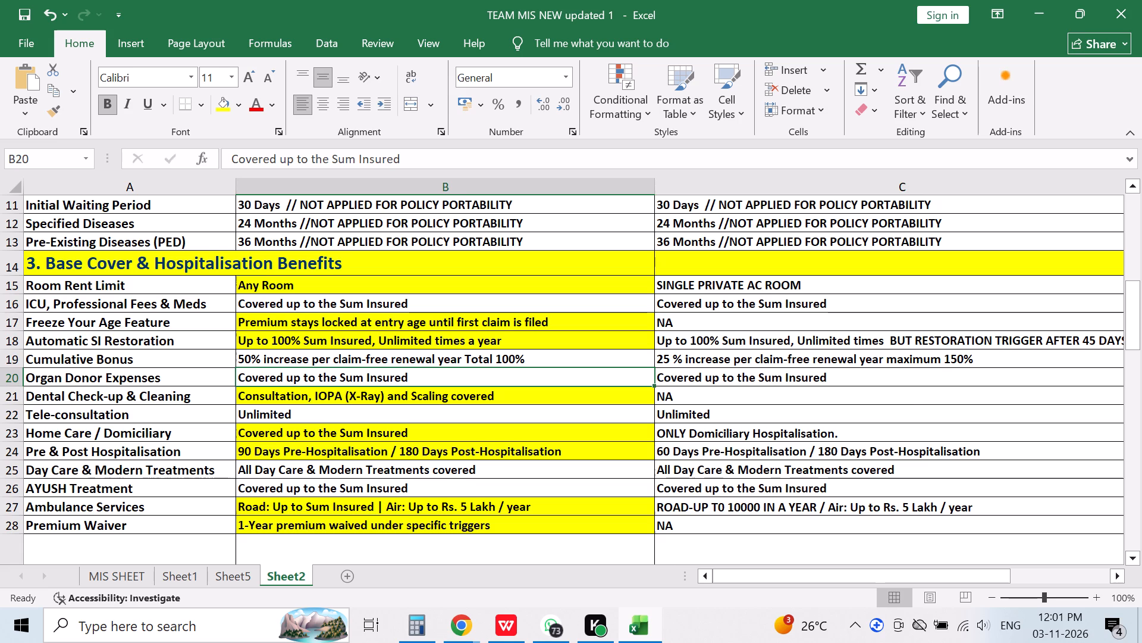
scroll(427, 376, "down", 1)
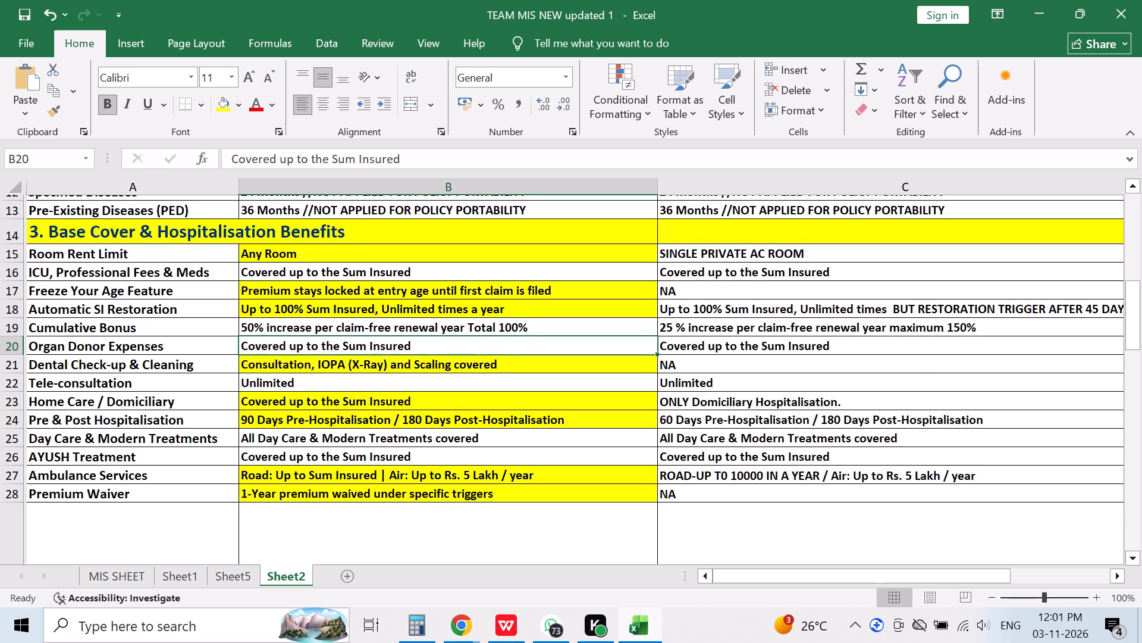
scroll(427, 376, "down", 1)
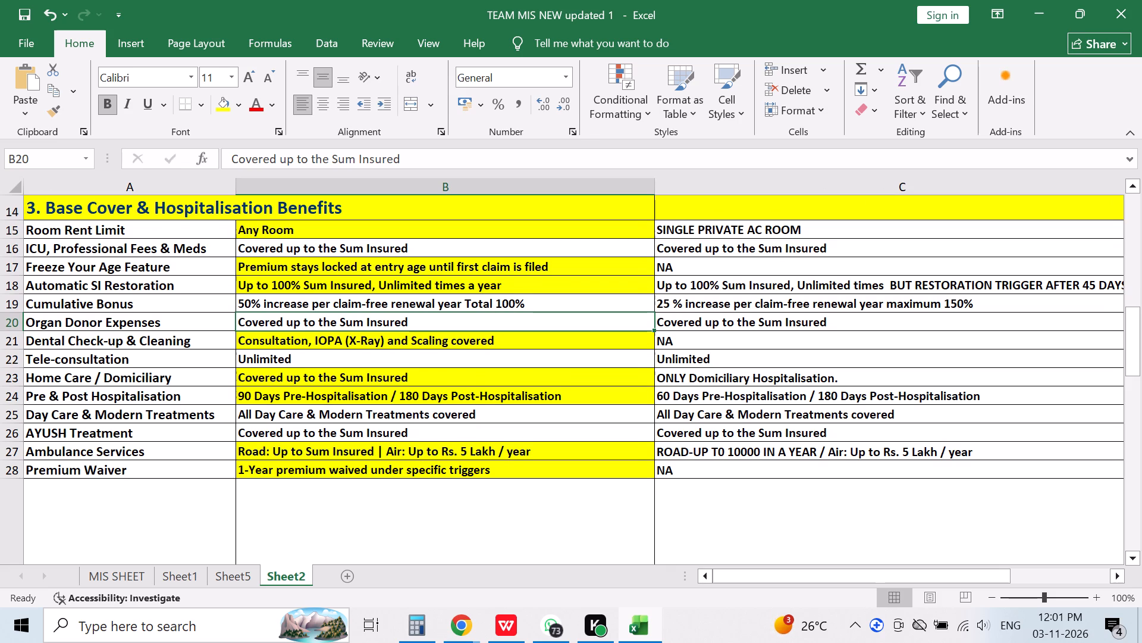
scroll(427, 376, "down", 1)
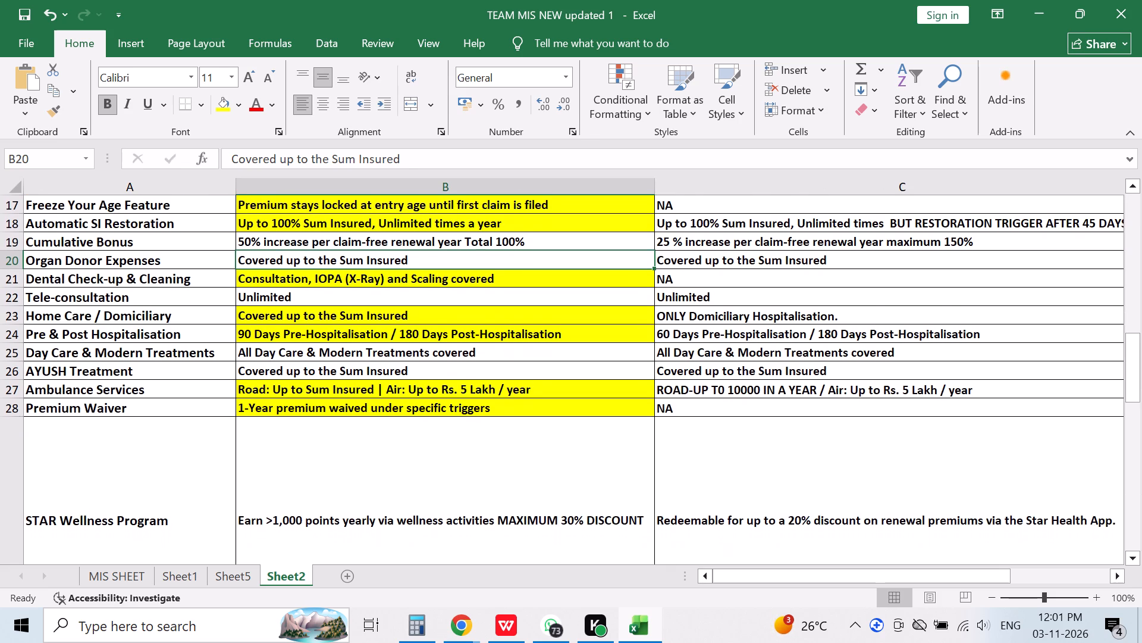
scroll(427, 376, "down", 3)
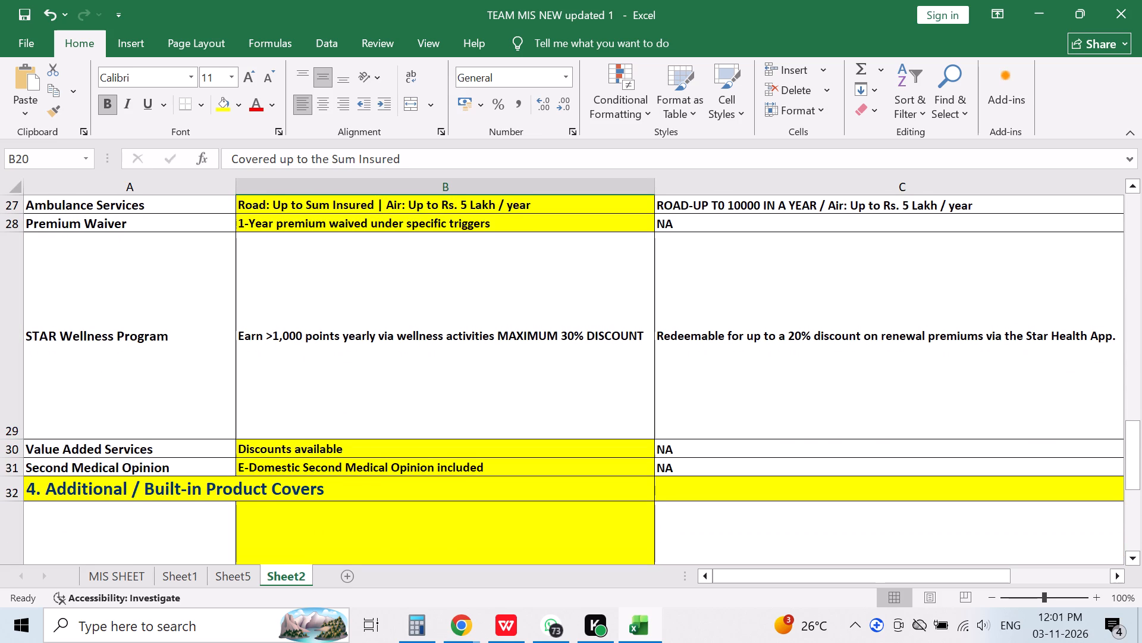
Shrink the STAR Wellness Program row 29 until it just fits its single line of text.
left_click_drag(17, 438, 24, 342)
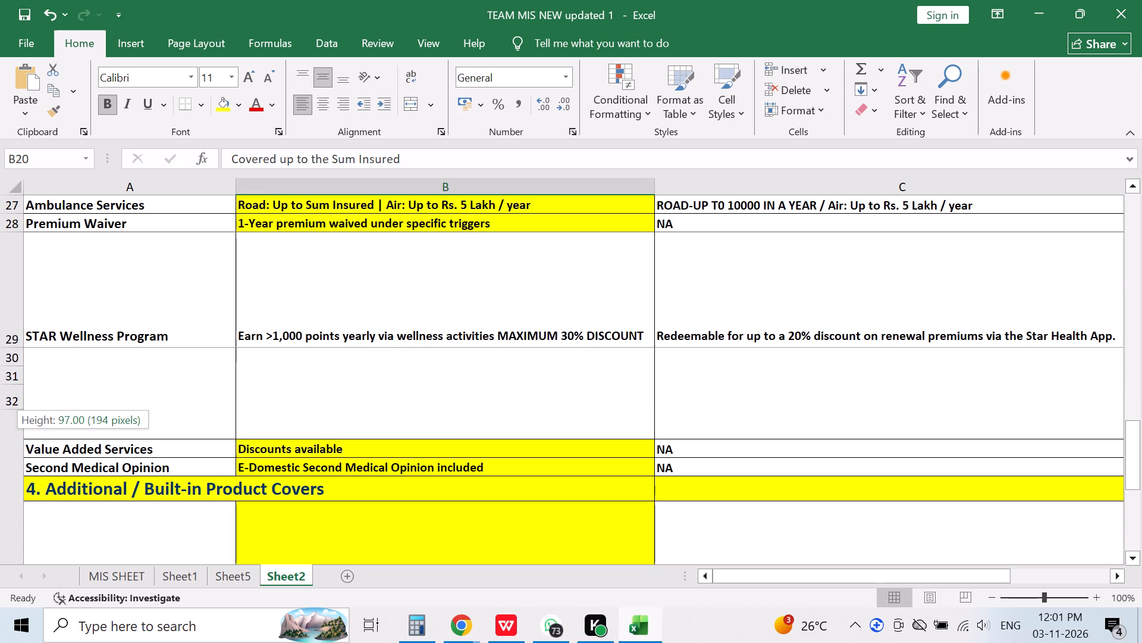
left_click_drag(24, 342, 32, 282)
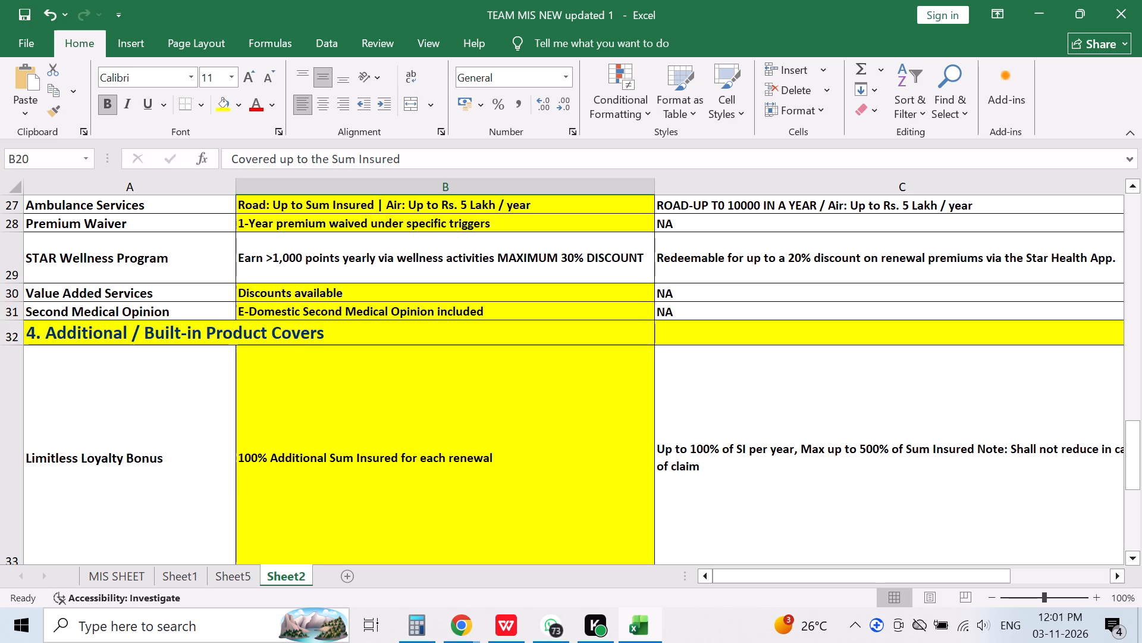
left_click_drag(21, 283, 21, 282)
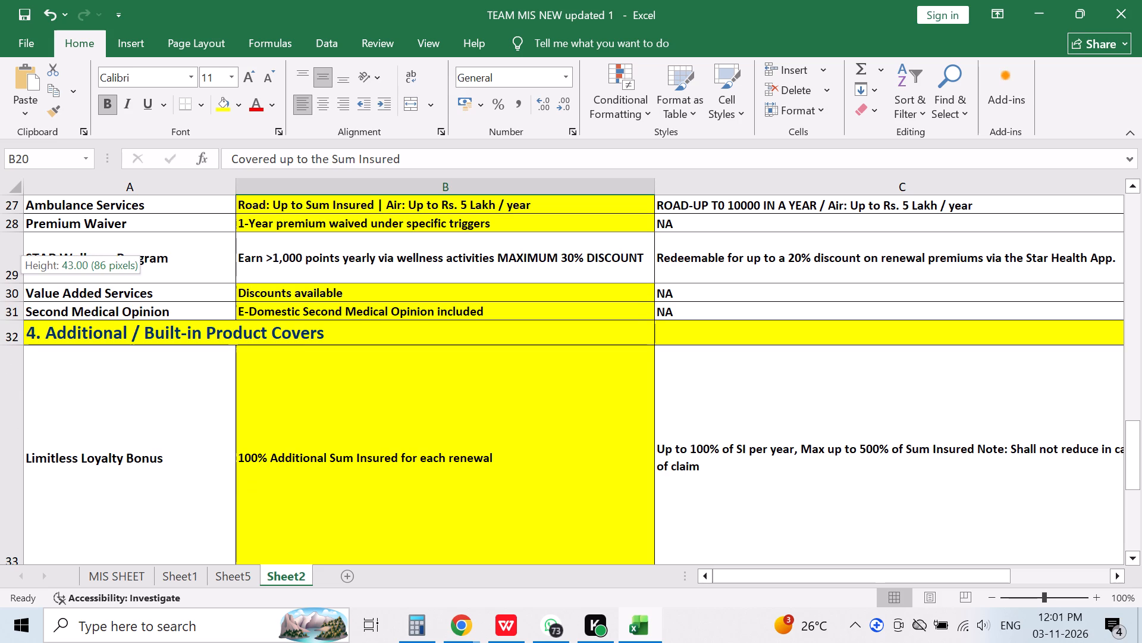
left_click_drag(21, 282, 29, 257)
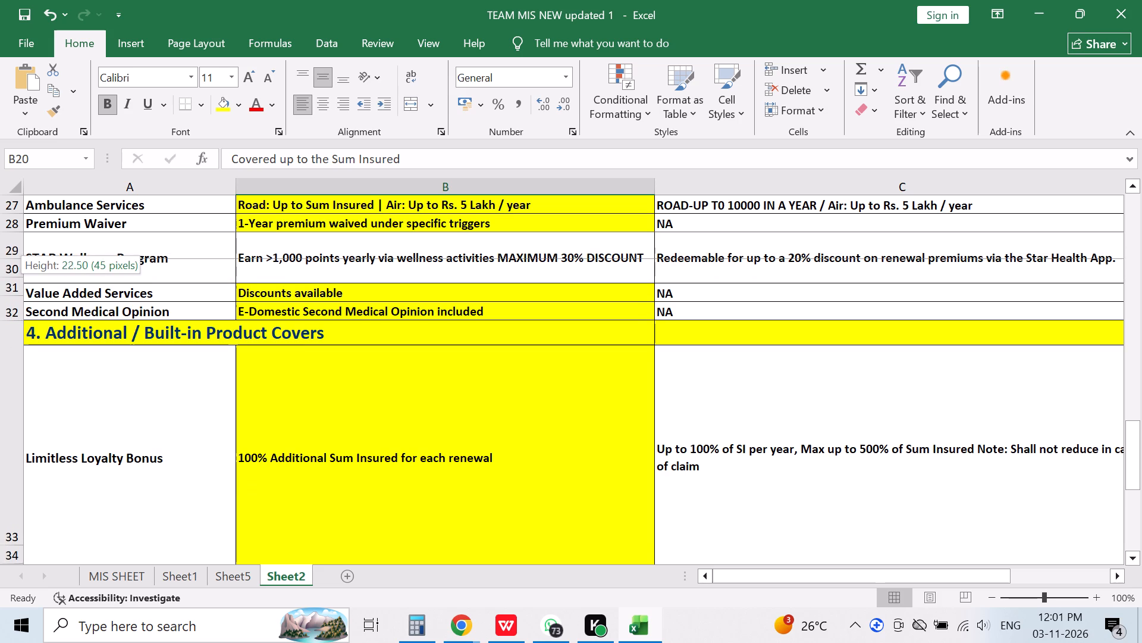
left_click_drag(29, 257, 29, 255)
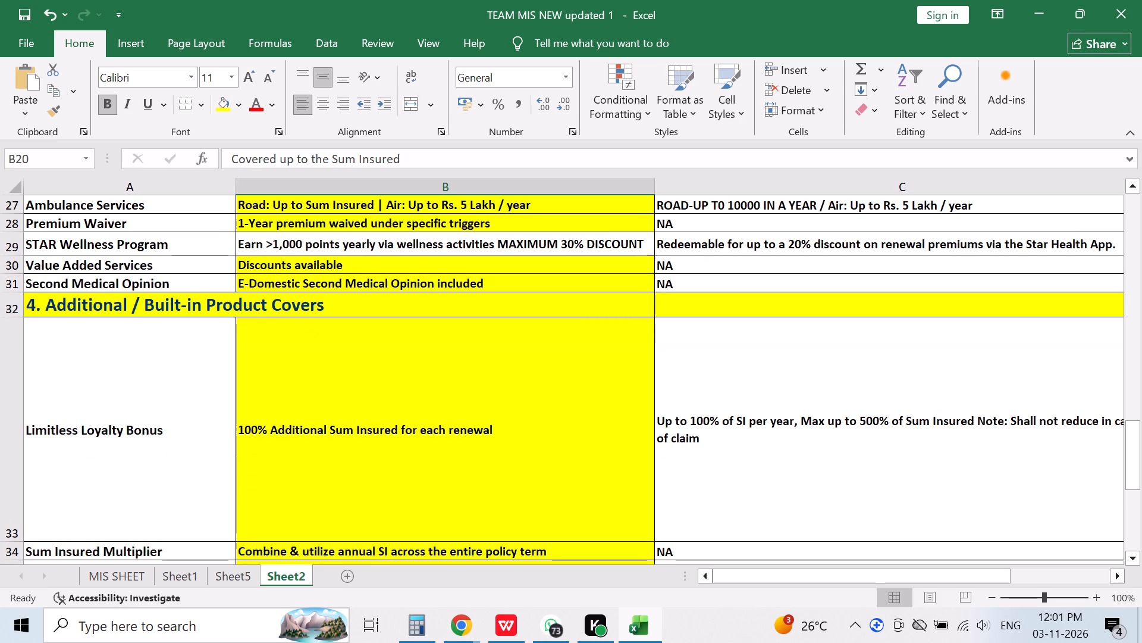
Reduce the height of the Limitless Loyalty Bonus row 33 to just fit its two lines of text.
left_click(11, 419)
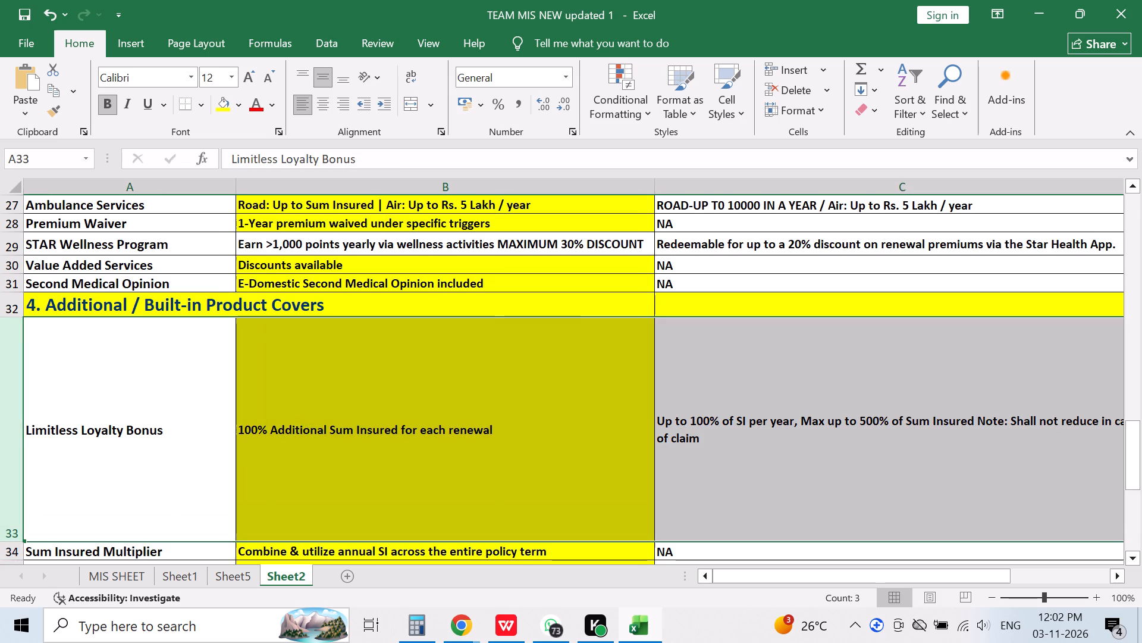
left_click_drag(23, 540, 26, 429)
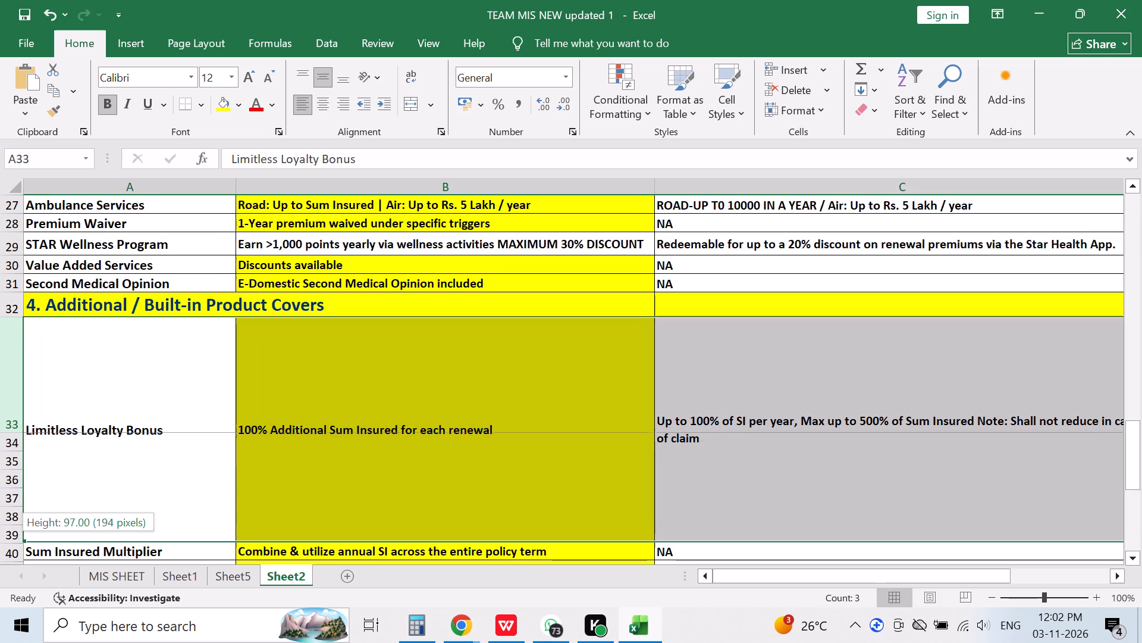
left_click_drag(26, 429, 39, 376)
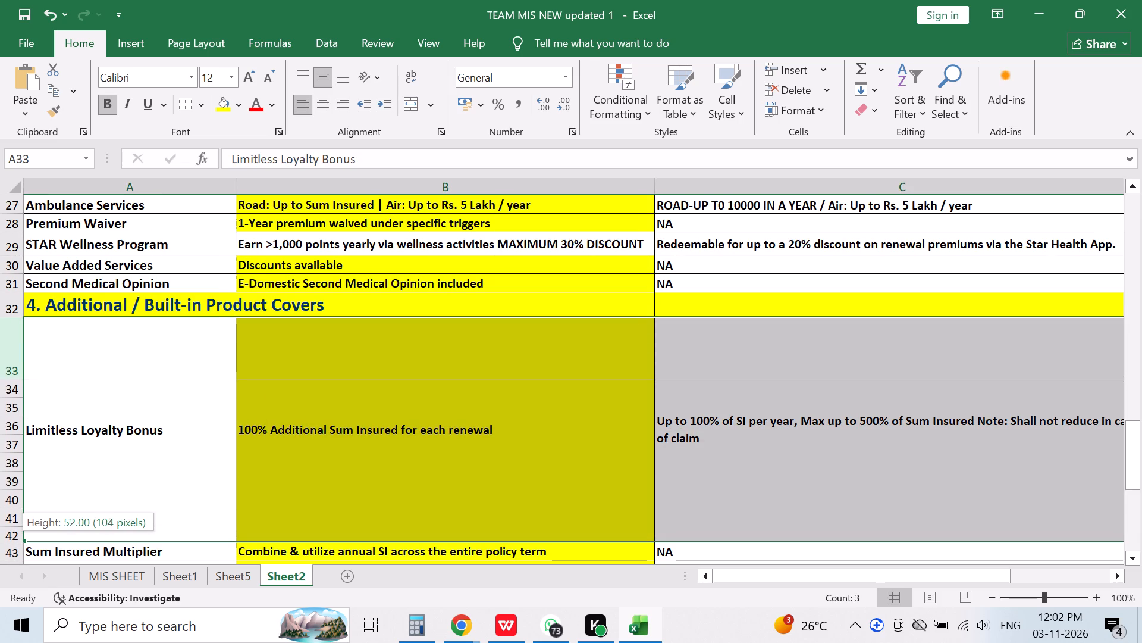
left_click_drag(39, 376, 37, 368)
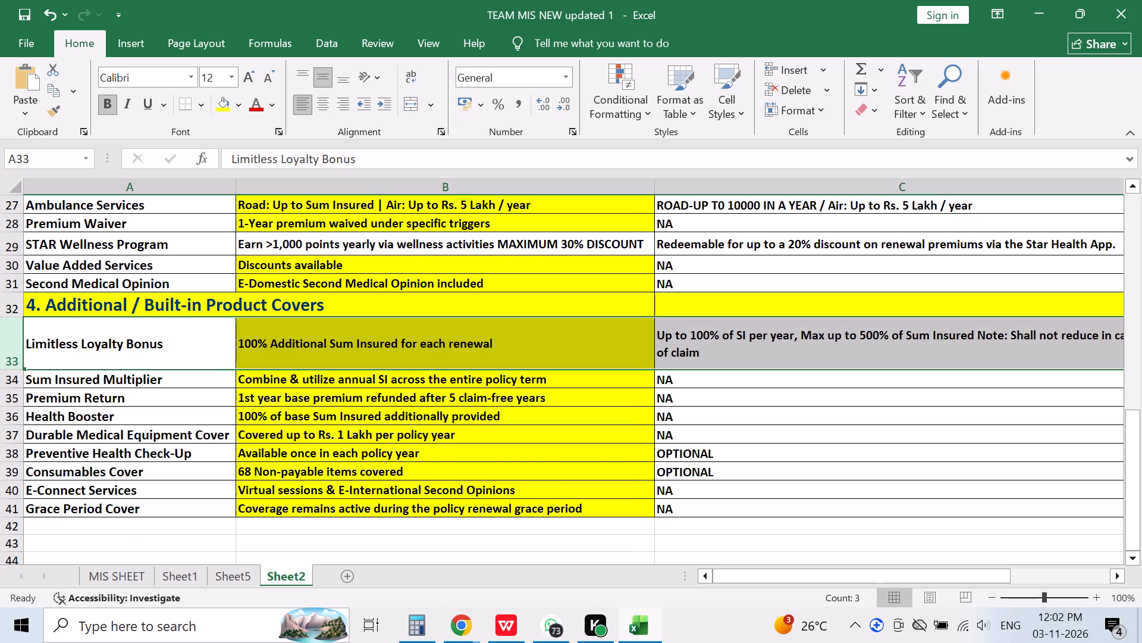
Replace the CARE SUPRIME entry for Limitless Loyalty Bonus in C33 with "NA".
left_click(733, 334)
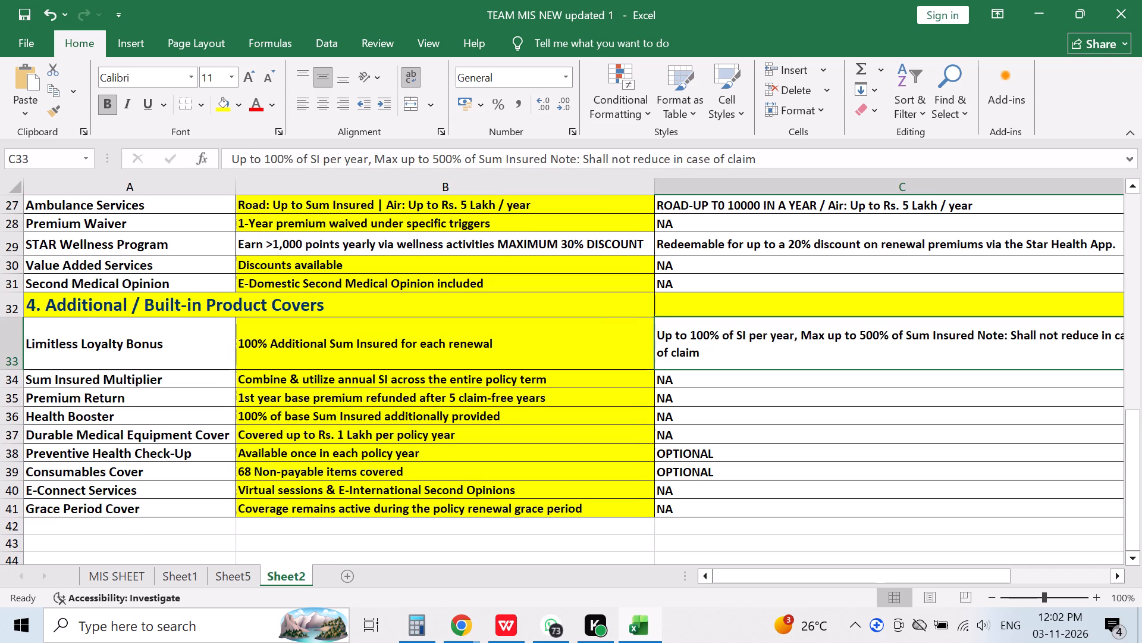
type("na")
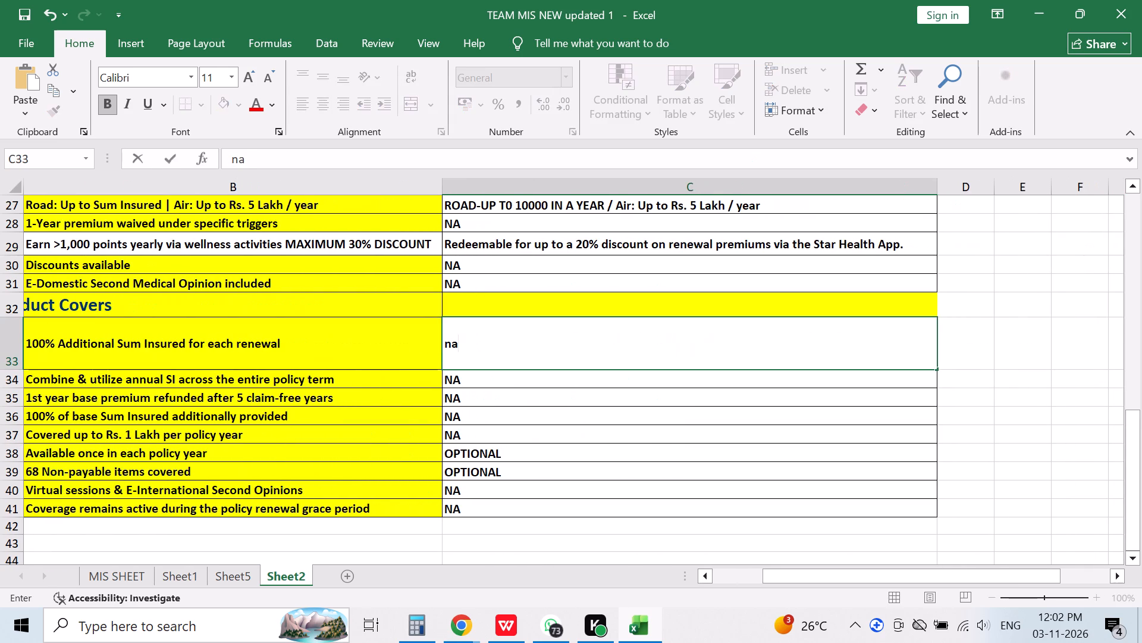
key("BackSpace")
key("BackSpace")
type("NA")
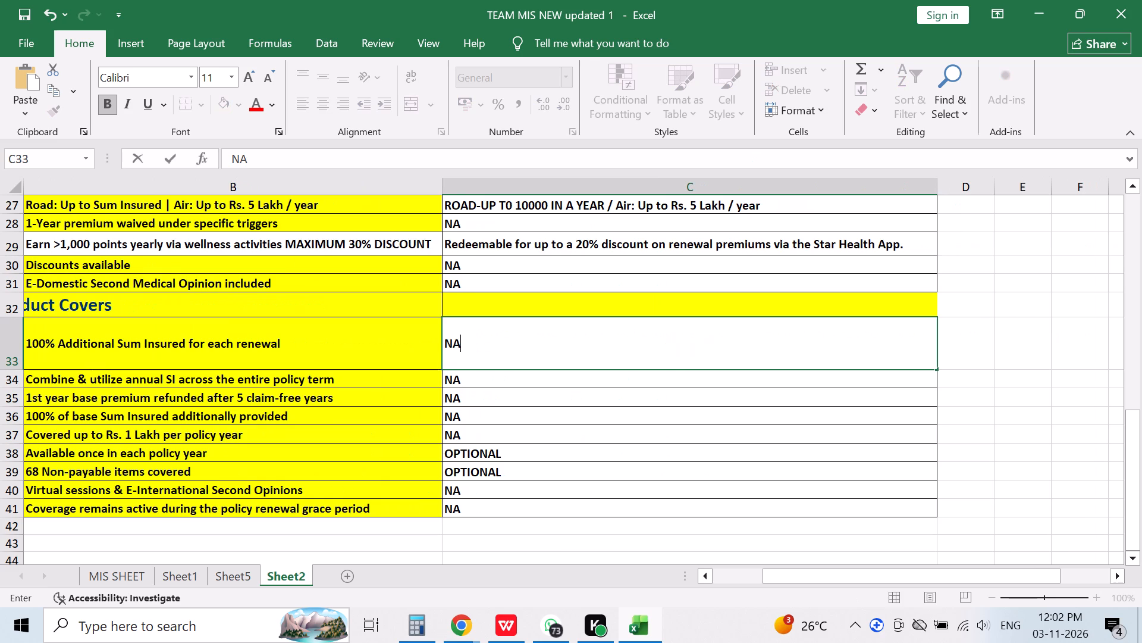
key("Return")
Review both plans' entries from the Standard Waiting Periods section down to the Additional / Built-in Product Covers section.
key("Left")
key("Left")
key("Left")
key("Left")
key("Left")
key("Left")
key("Left")
key("Left")
key("Left")
key("Left")
key("Left")
key("Left")
key("Left")
key("Left")
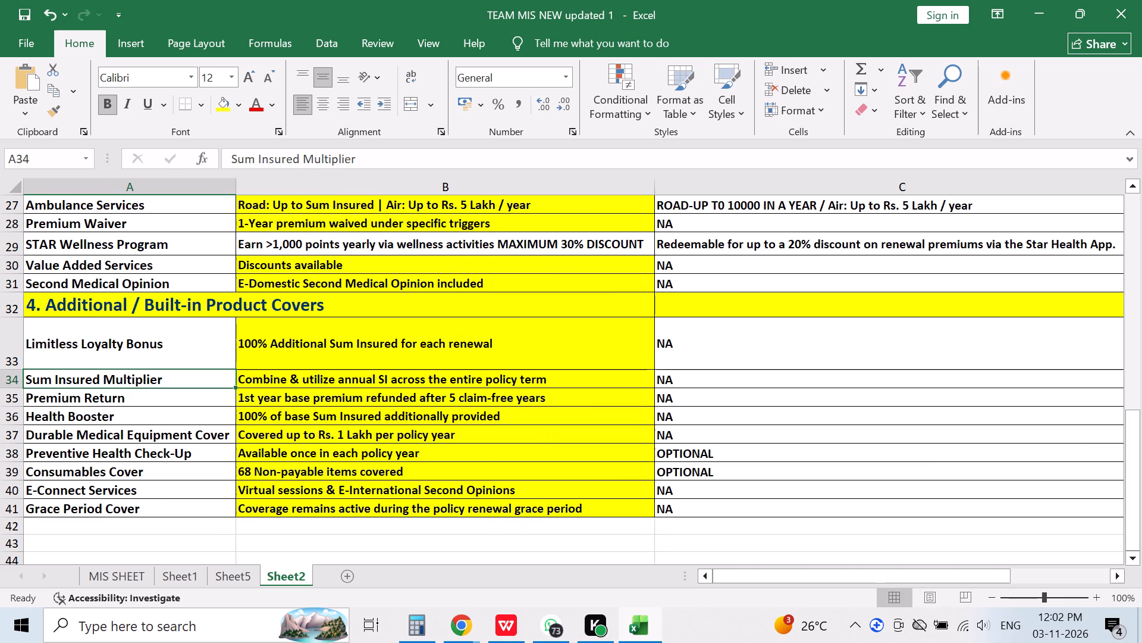
left_click(689, 251)
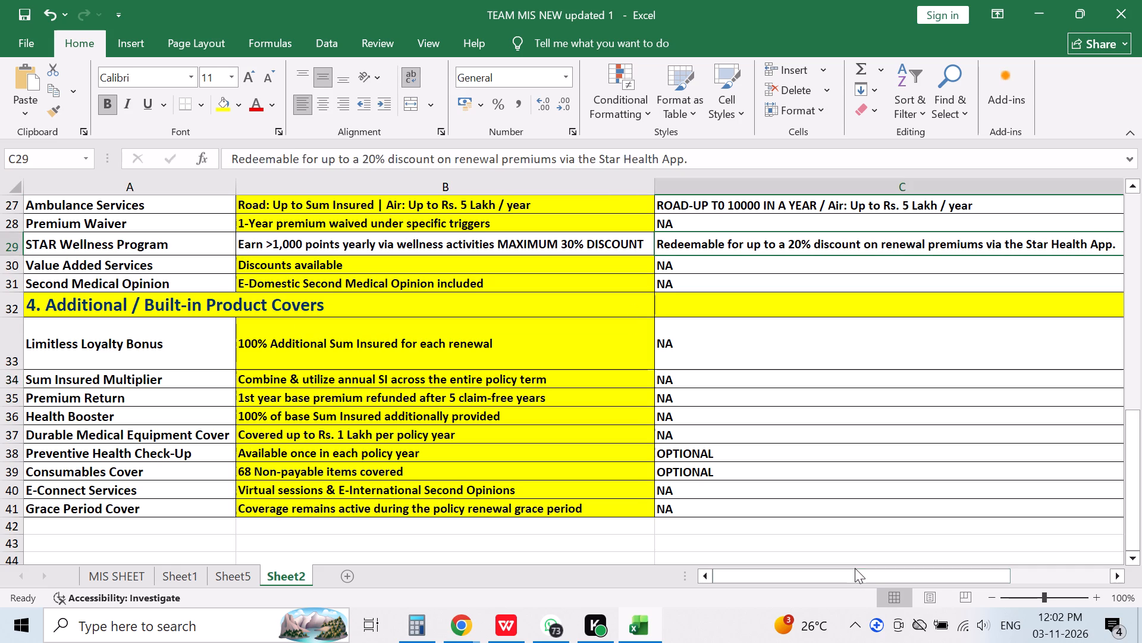
left_click_drag(843, 580, 831, 579)
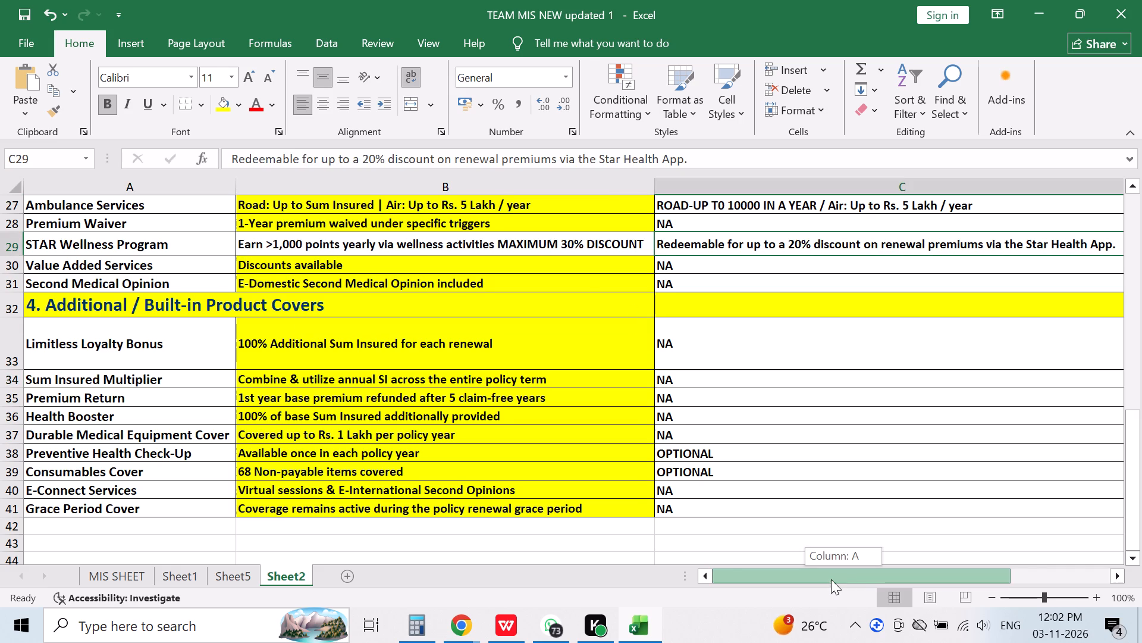
left_click_drag(831, 579, 826, 574)
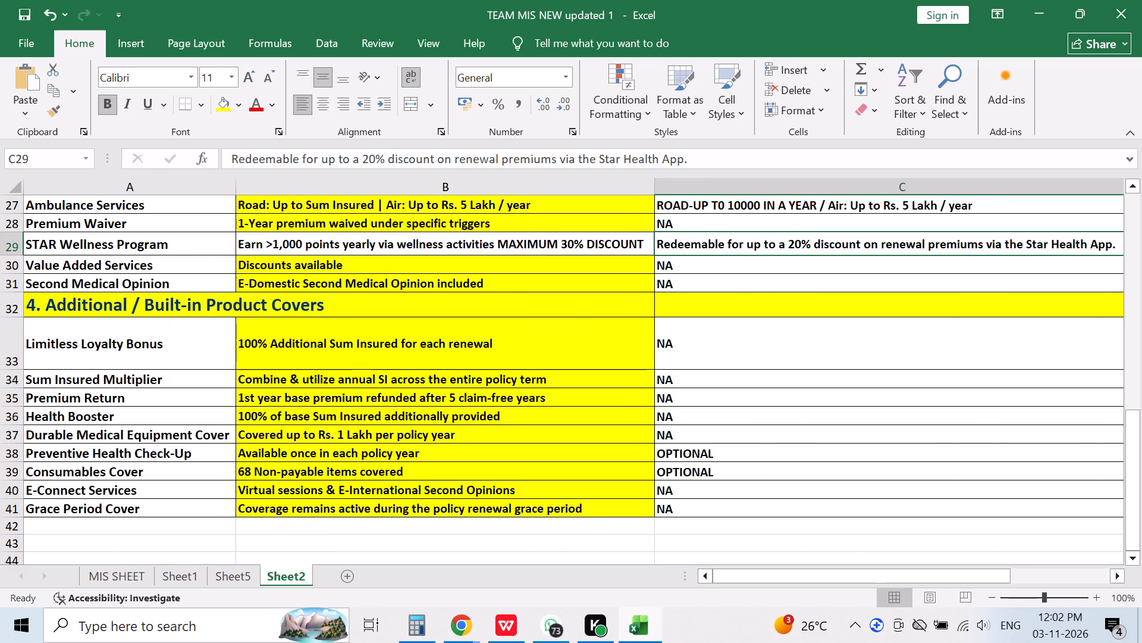
scroll(498, 376, "up", 5)
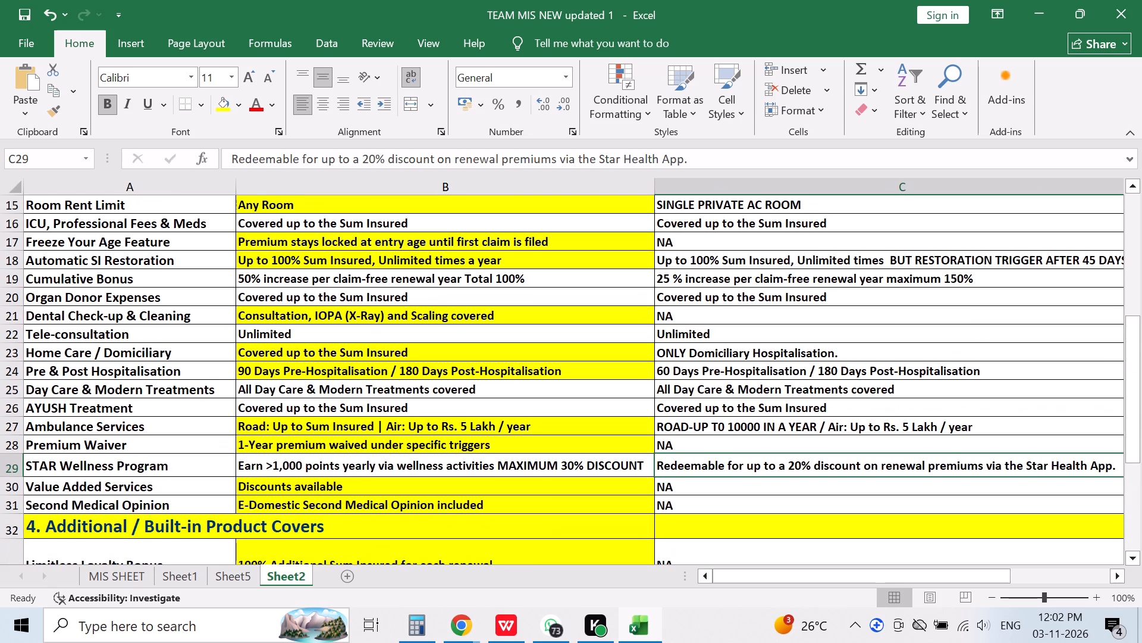
scroll(550, 327, "up", 4)
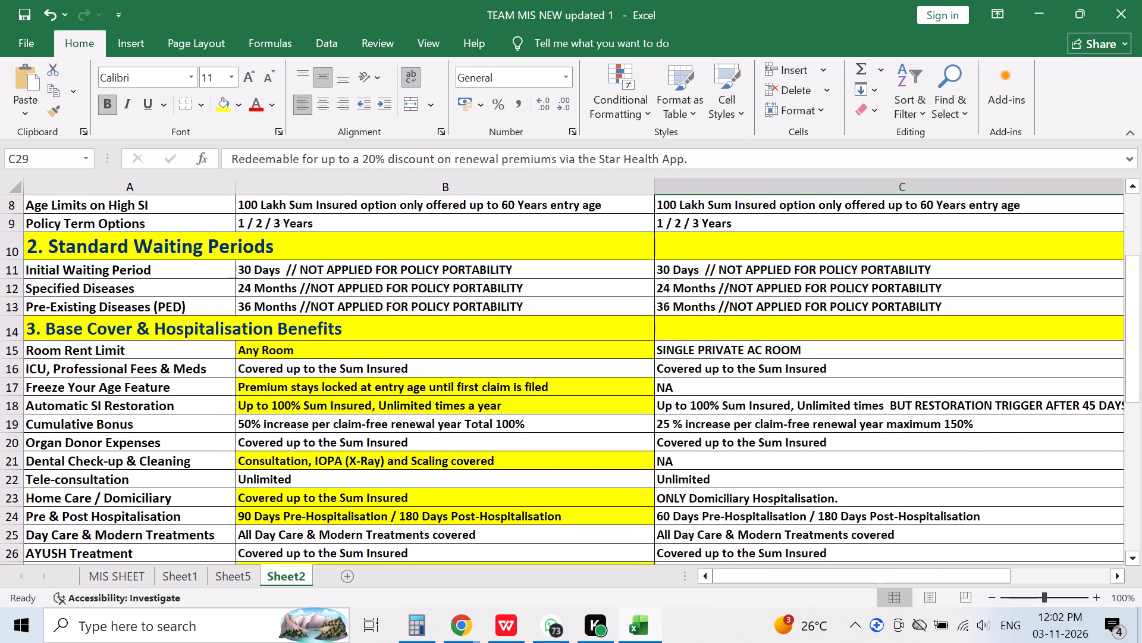
scroll(538, 294, "down", 4)
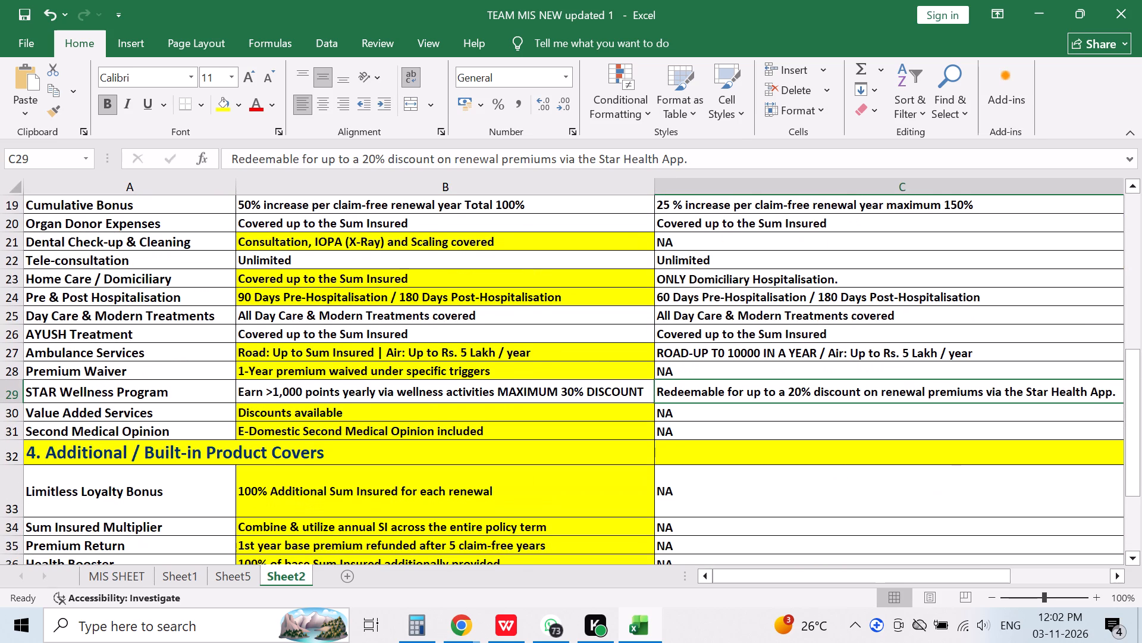
scroll(538, 294, "up", 1)
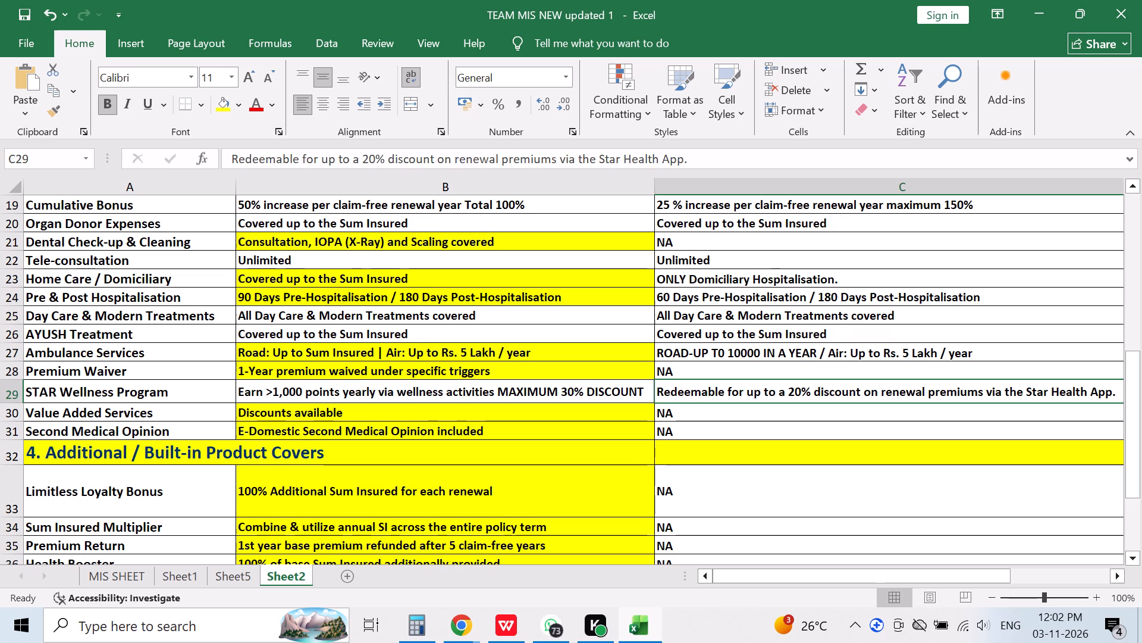
Change the road limit in the CARE SUPRIME Ambulance Services cell C27 to "1000 PER Hospitalization", keeping the air cover text.
double_click(757, 353)
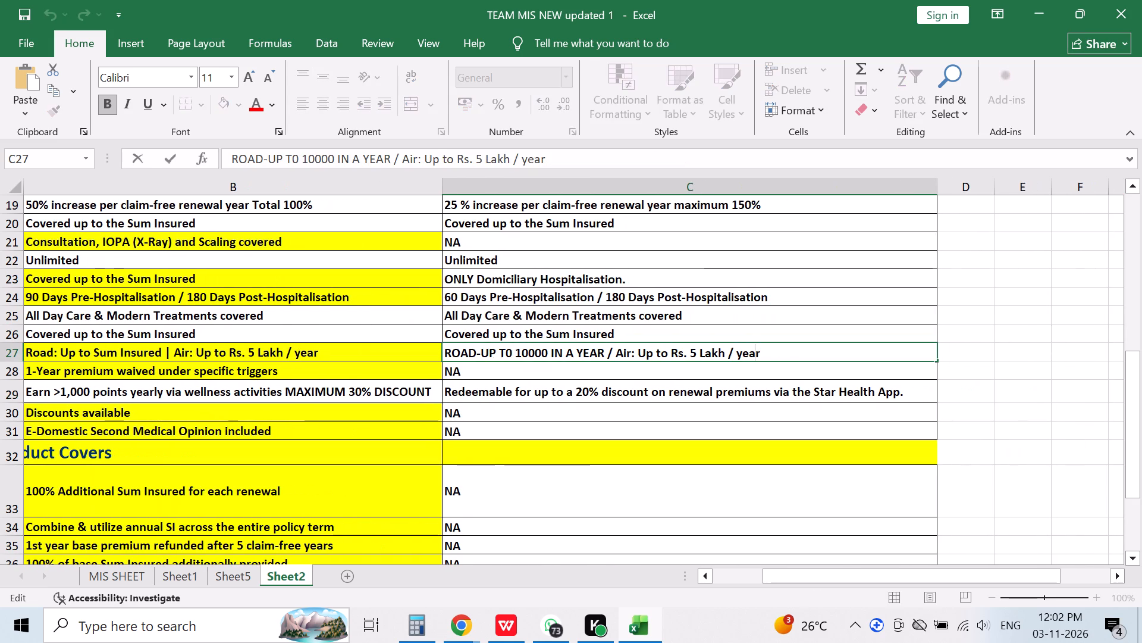
left_click(545, 351)
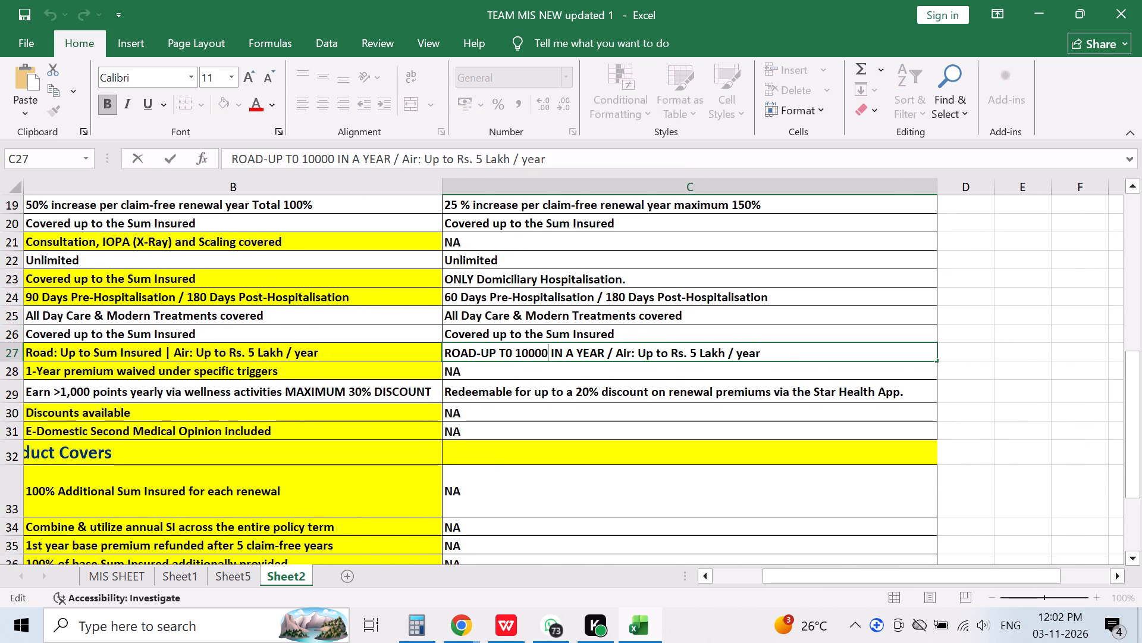
key("BackSpace")
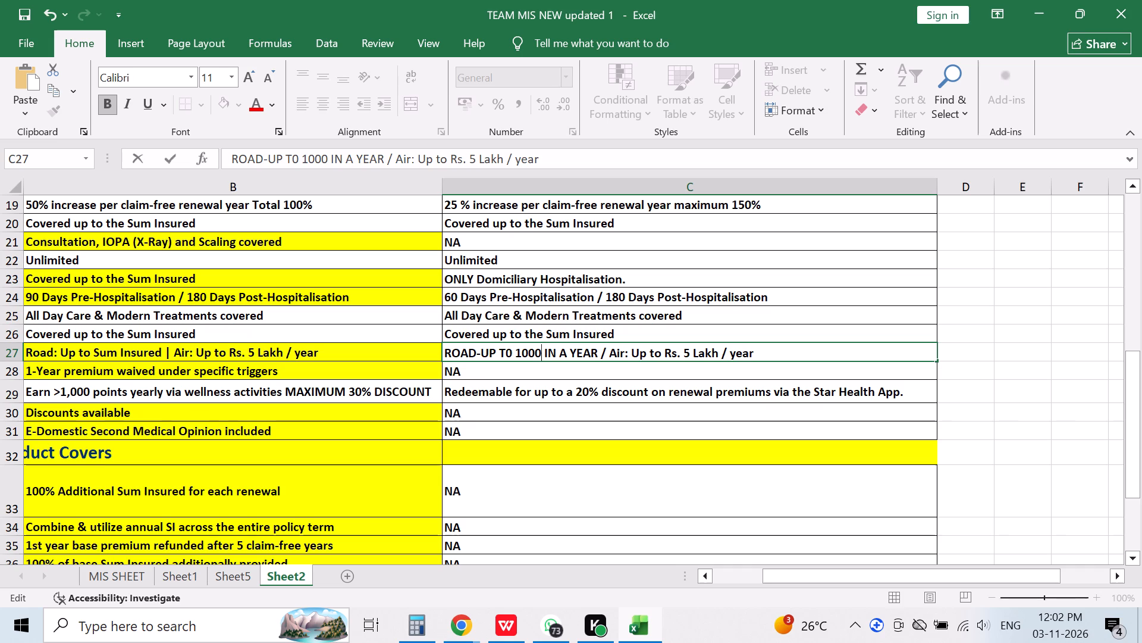
left_click_drag(544, 350, 601, 349)
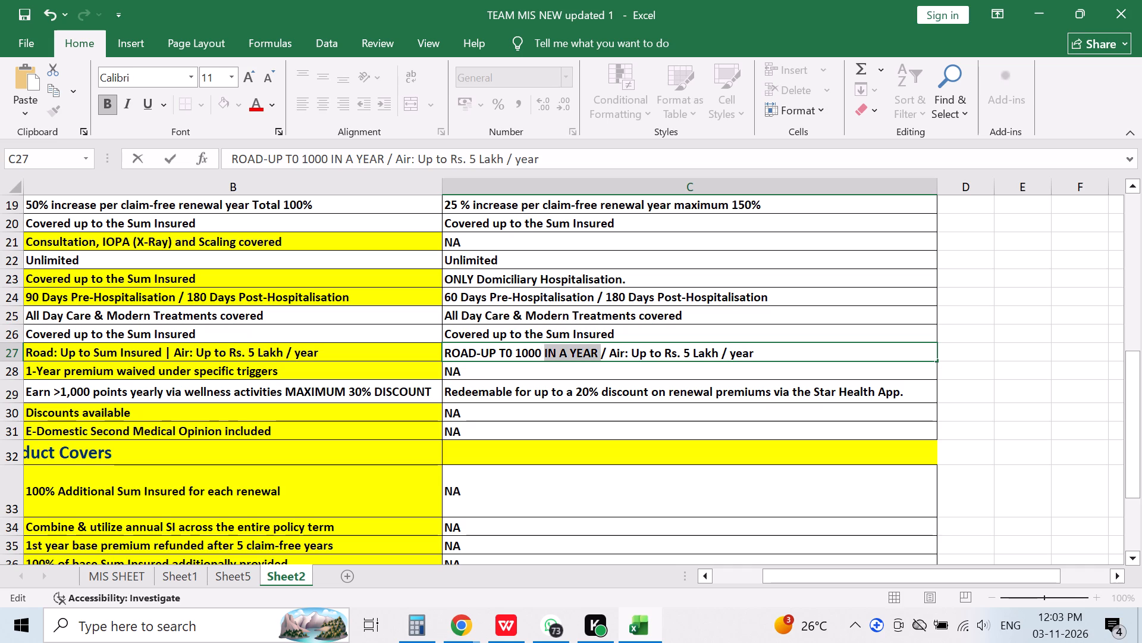
left_click_drag(601, 349, 599, 351)
key("BackSpace")
type("PER")
key("space")
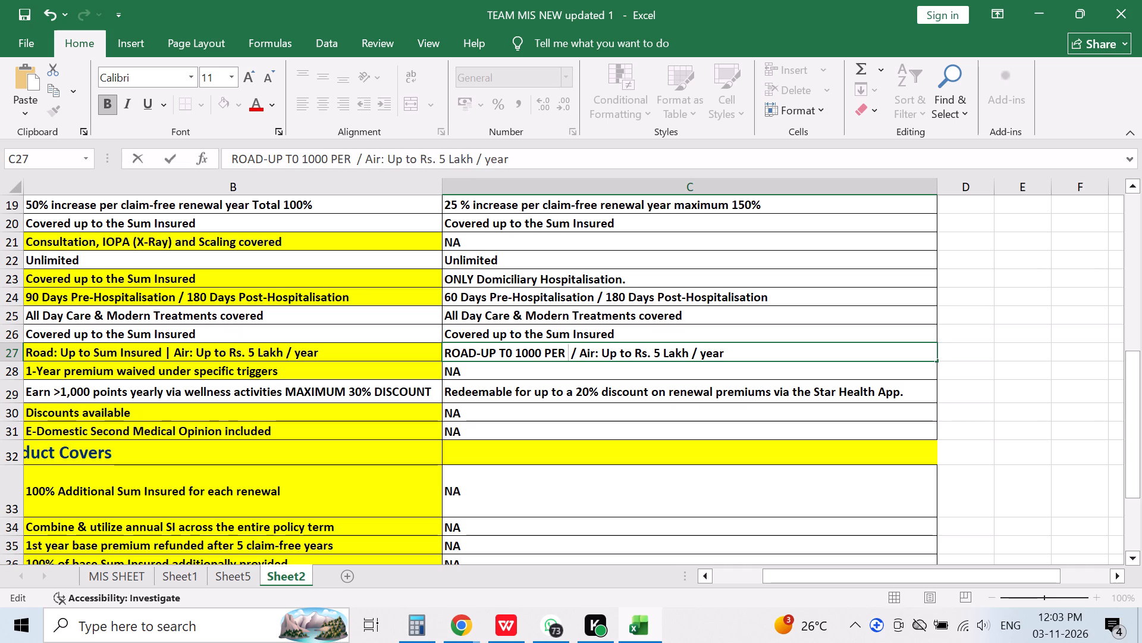
type("ospitalizar")
key("BackSpace")
type("tion")
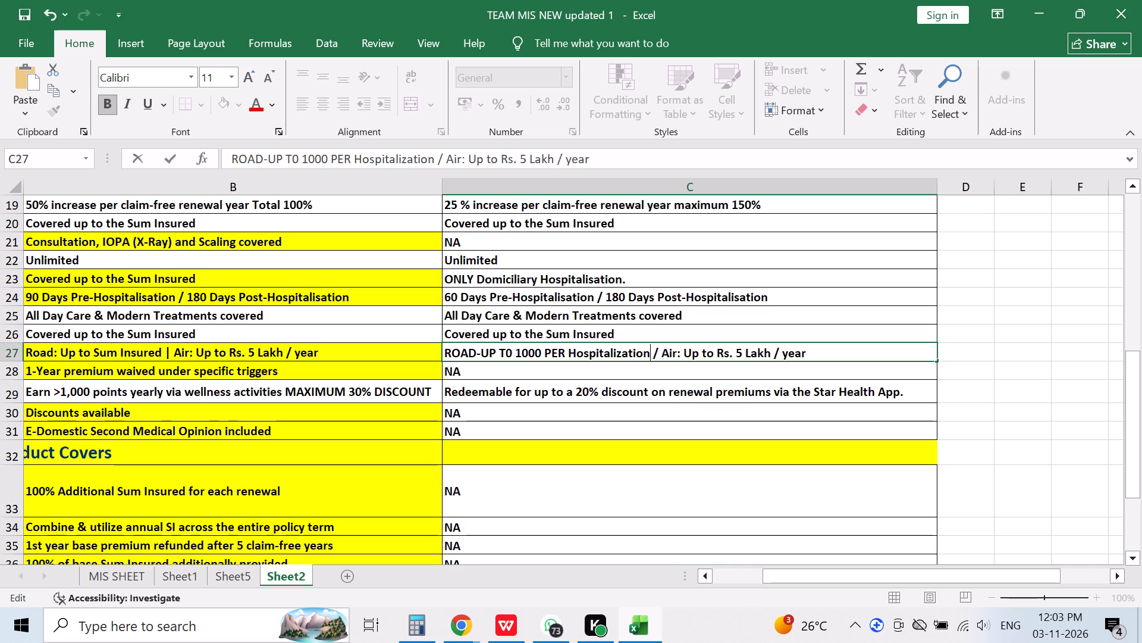
left_click(616, 420)
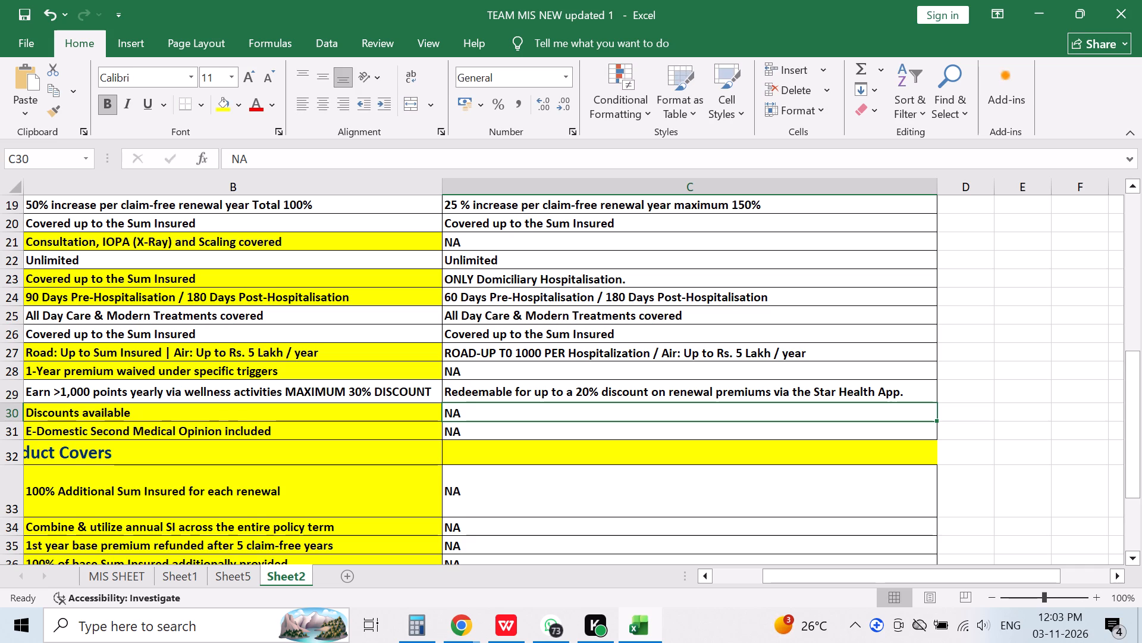
Shrink the Limitless Loyalty Bonus row 33 further so it closely fits its single line of text.
scroll(616, 420, "right", 3)
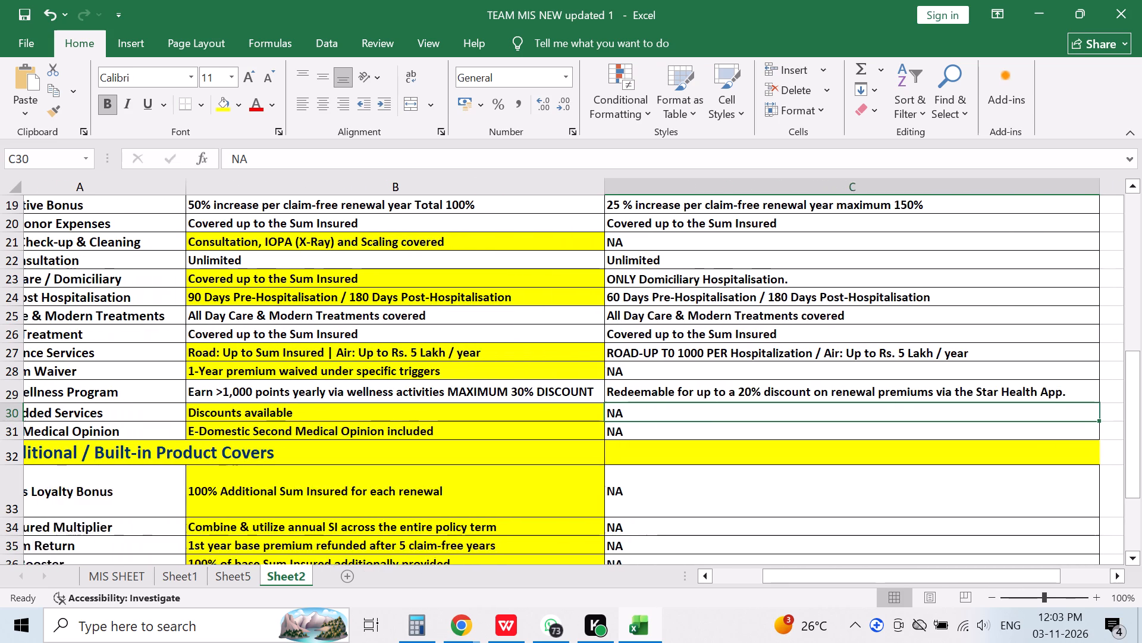
scroll(616, 420, "right", 1)
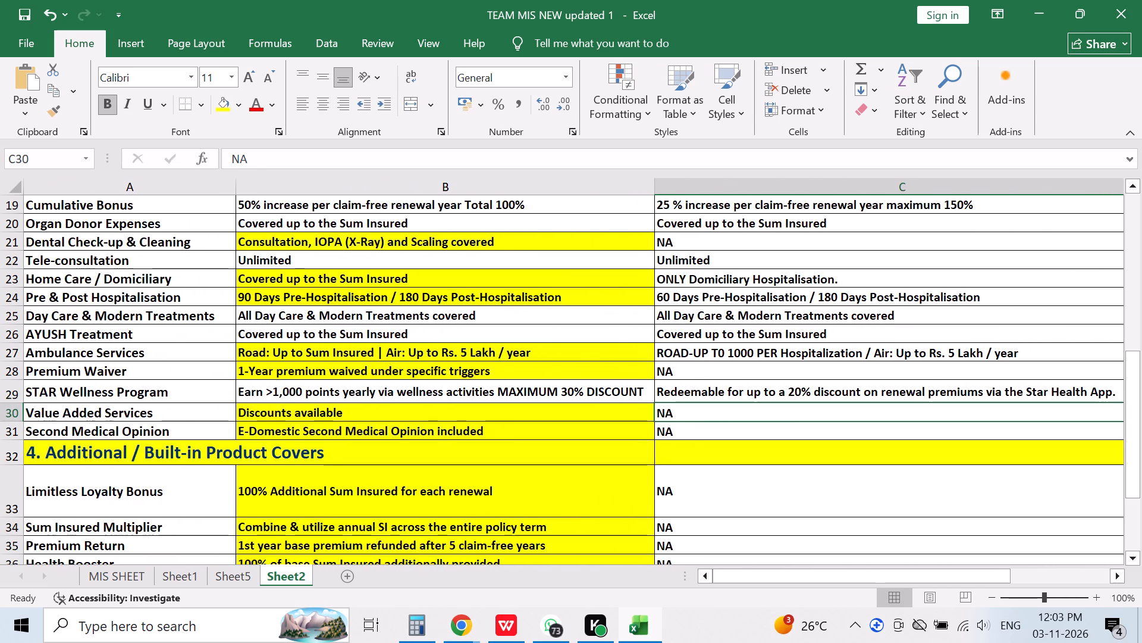
scroll(637, 411, "right", 1)
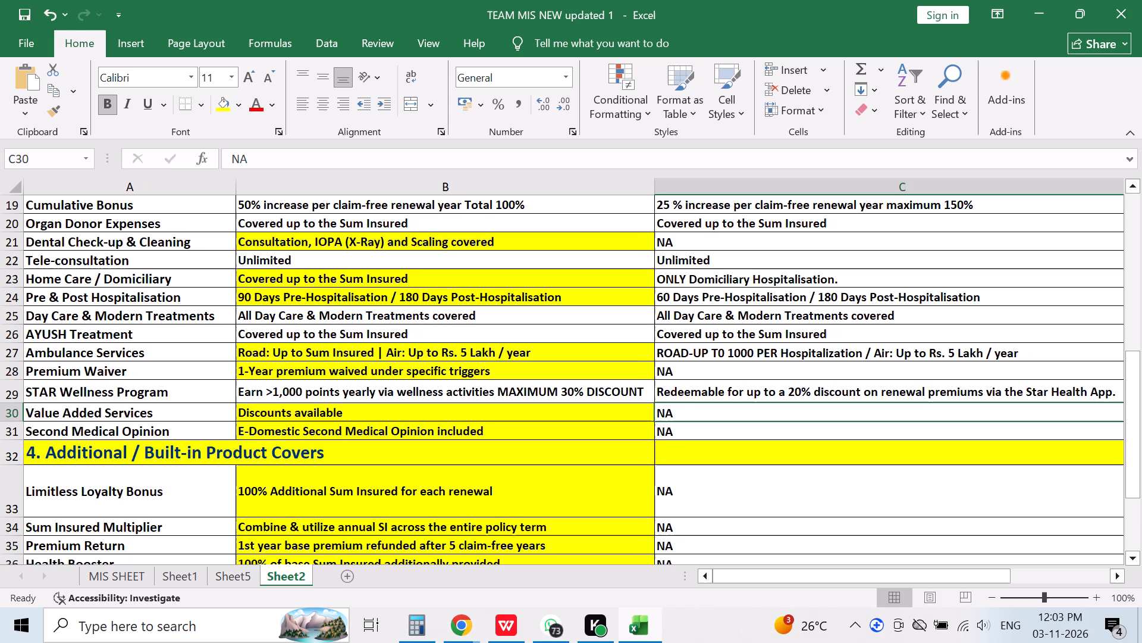
scroll(637, 411, "down", 1)
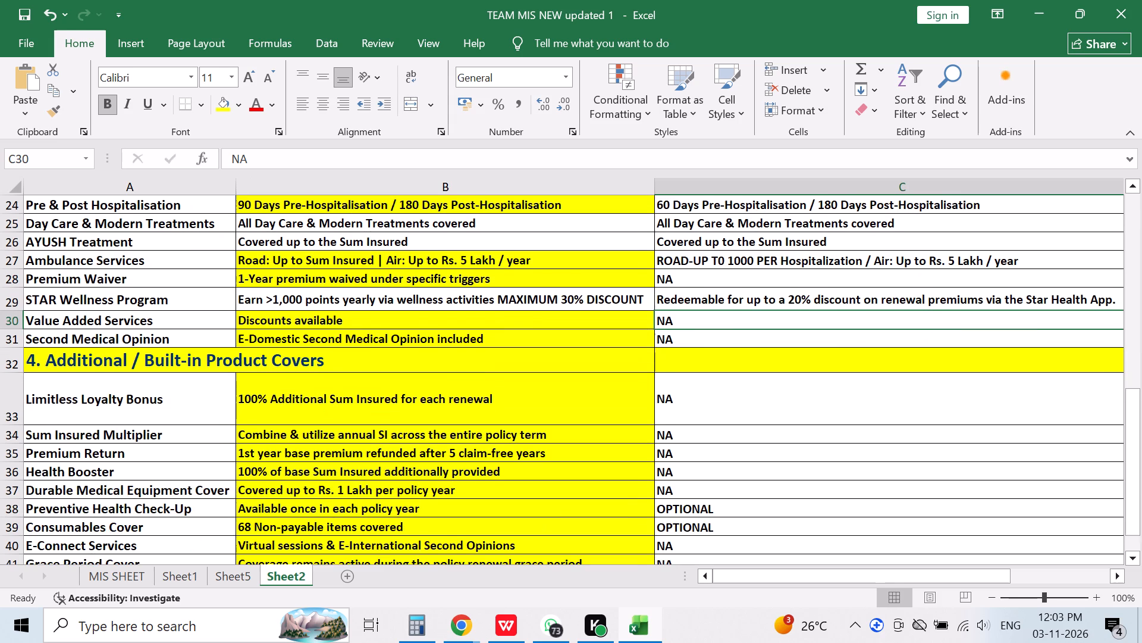
scroll(637, 411, "down", 2)
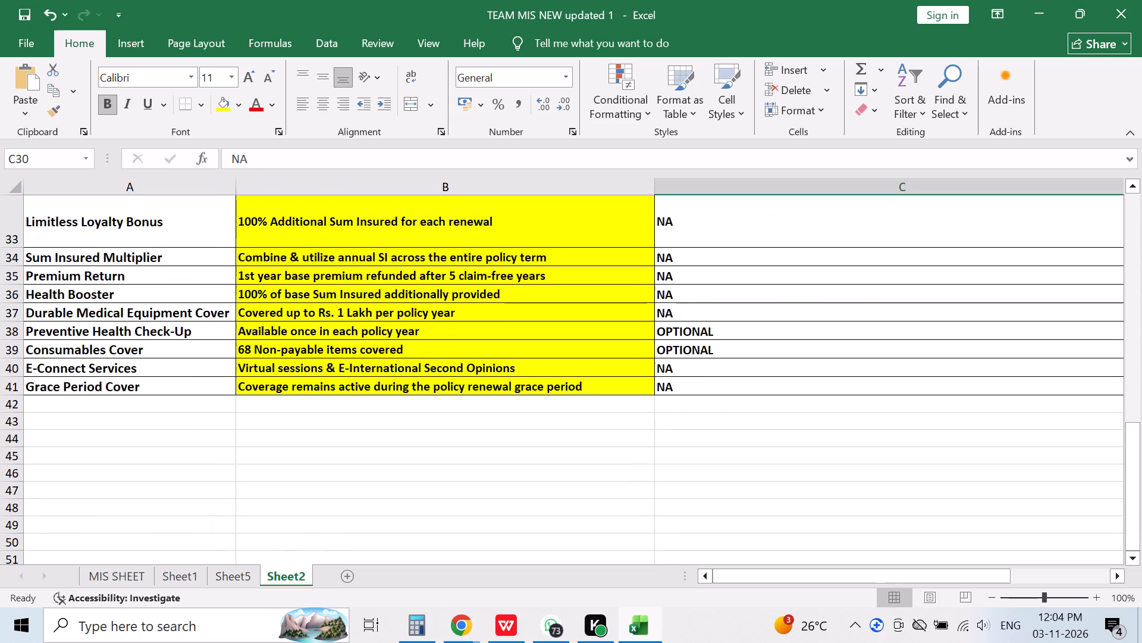
scroll(637, 411, "up", 1)
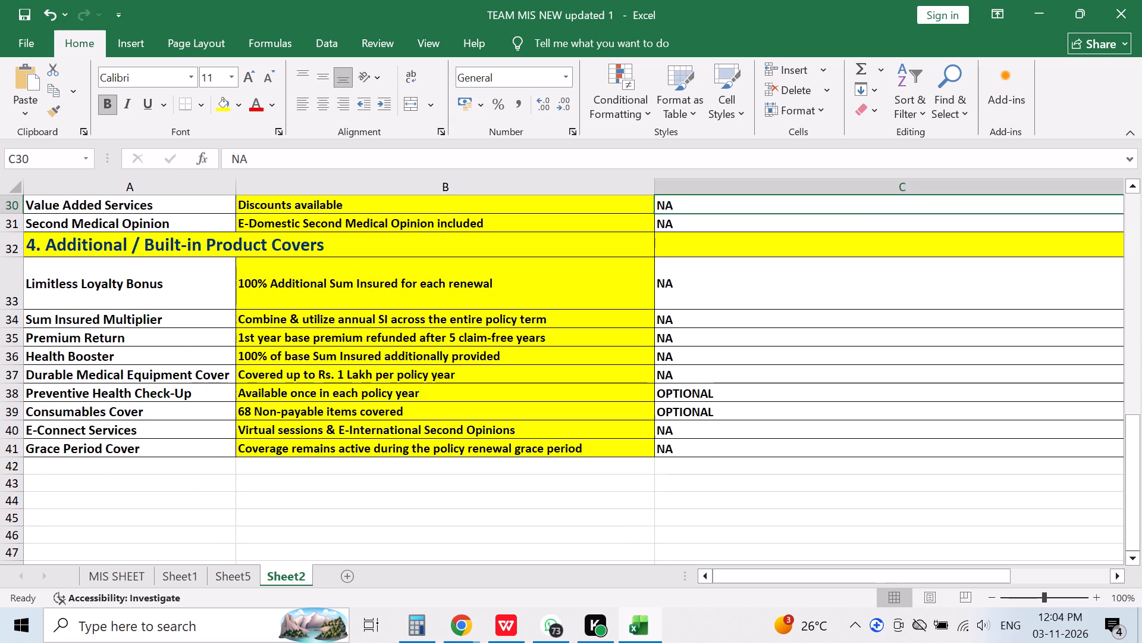
left_click(7, 296)
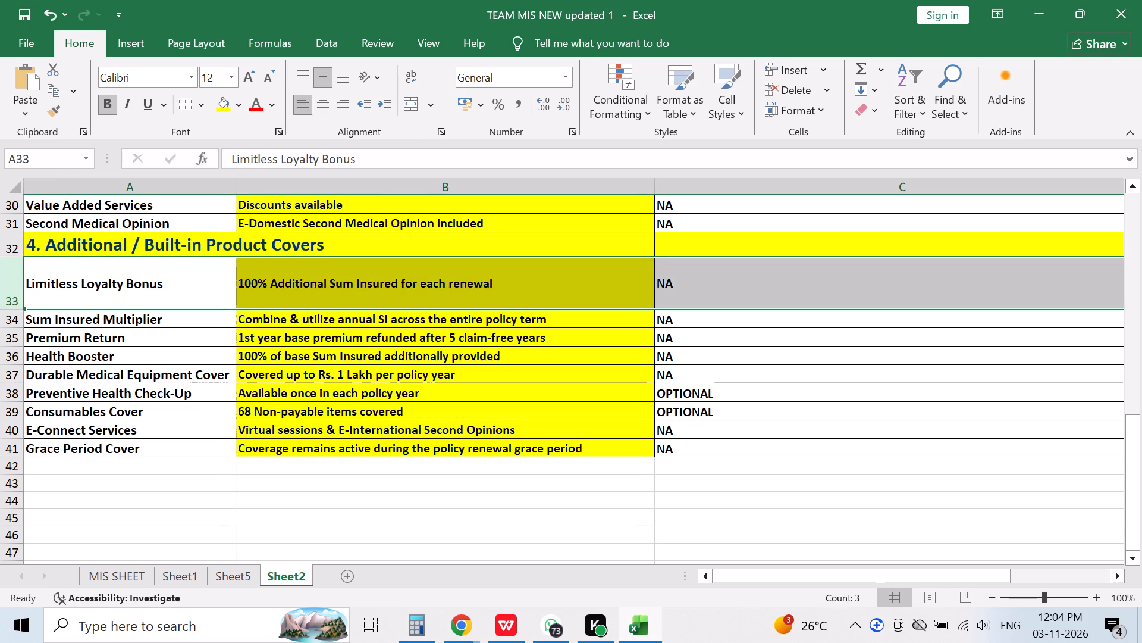
left_click_drag(19, 310, 20, 299)
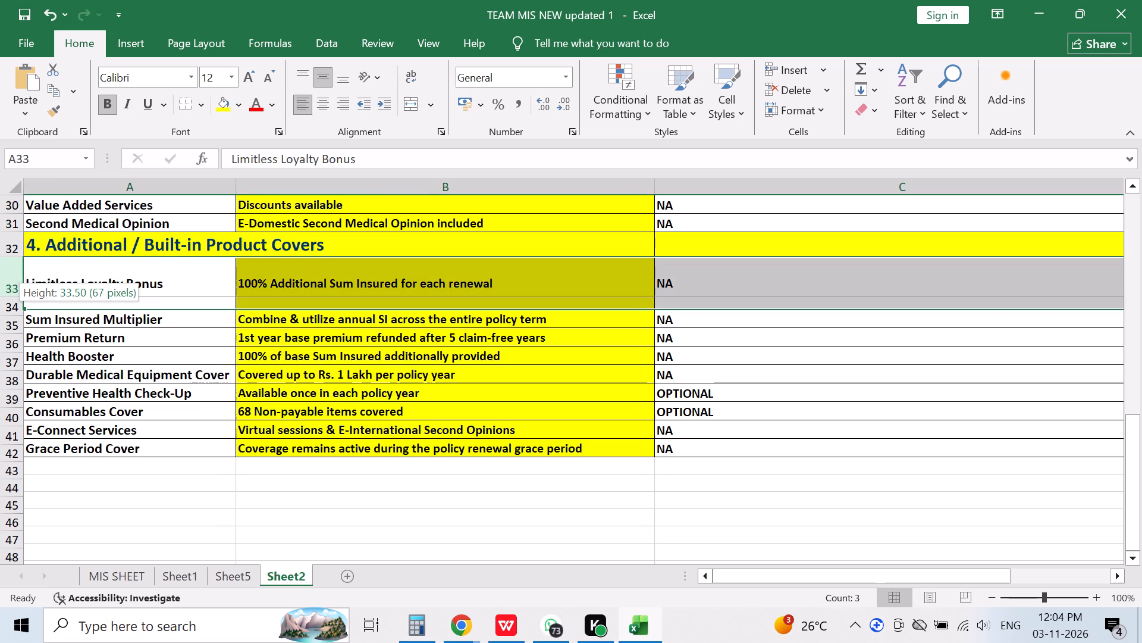
left_click_drag(20, 299, 22, 290)
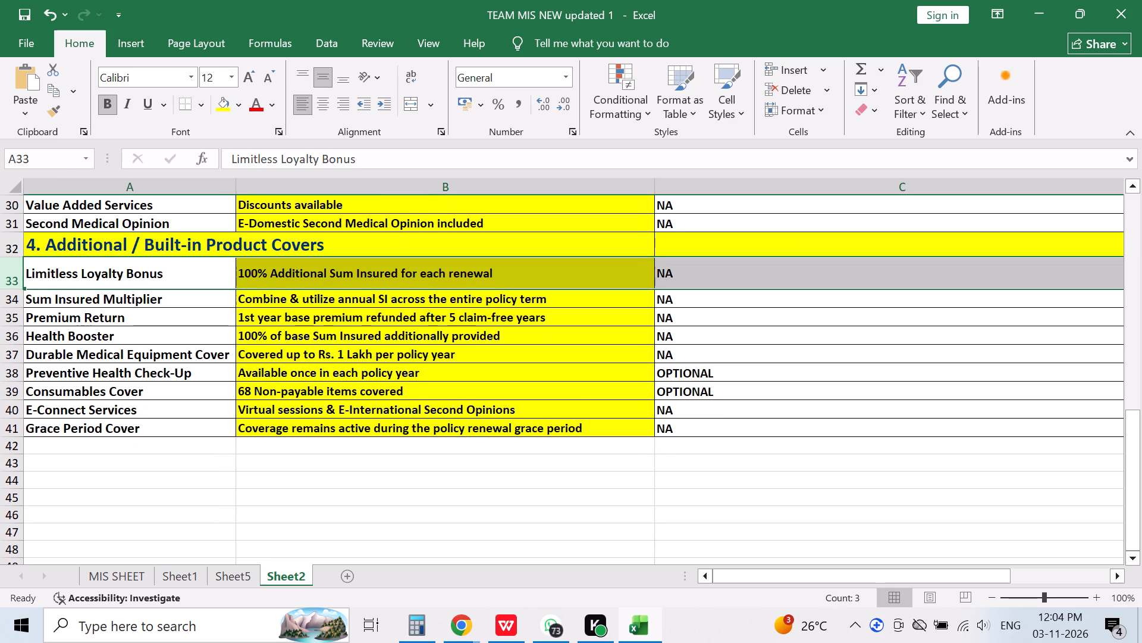
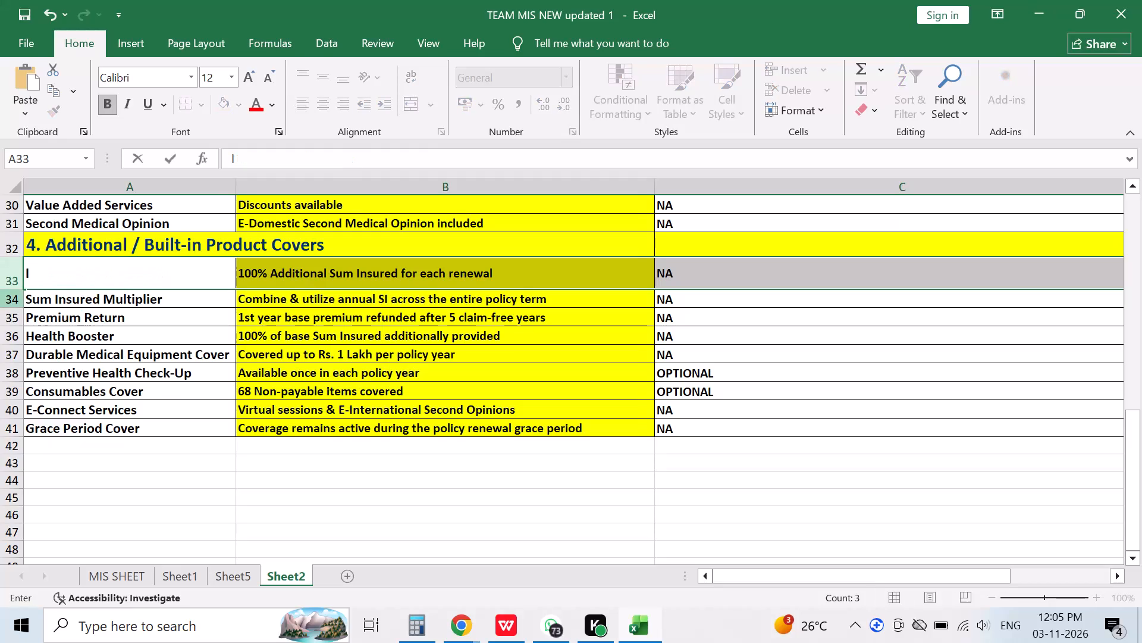
Undo the stray entry in A33 to restore the "Limitless Loyalty Bonus" label, and save the workbook.
key("ctrl+z")
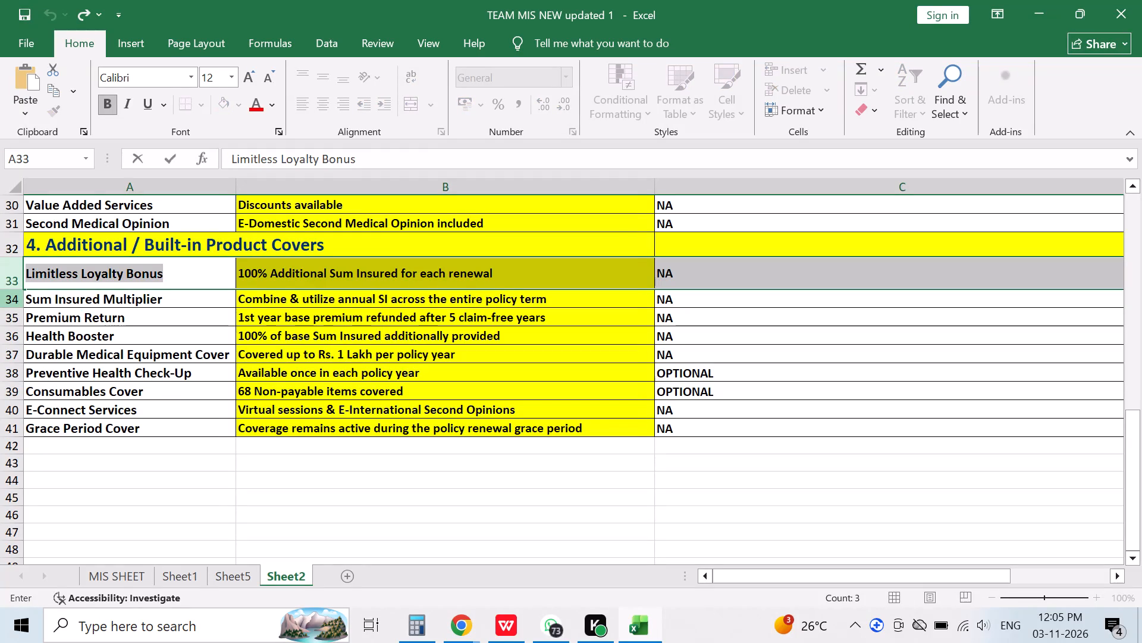
key("ctrl+s")
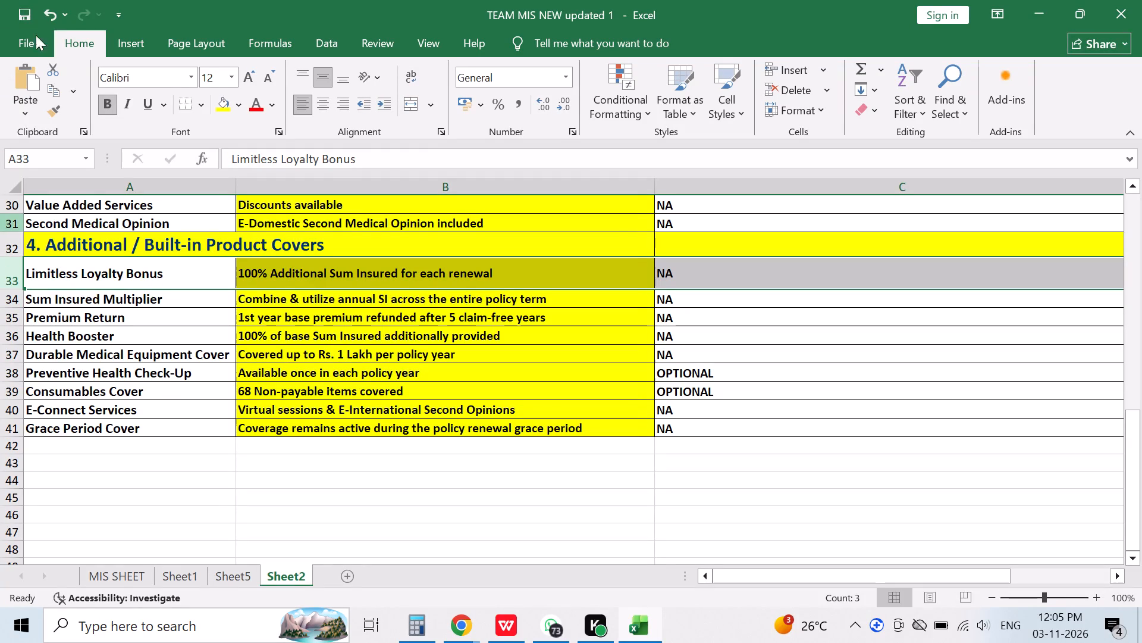